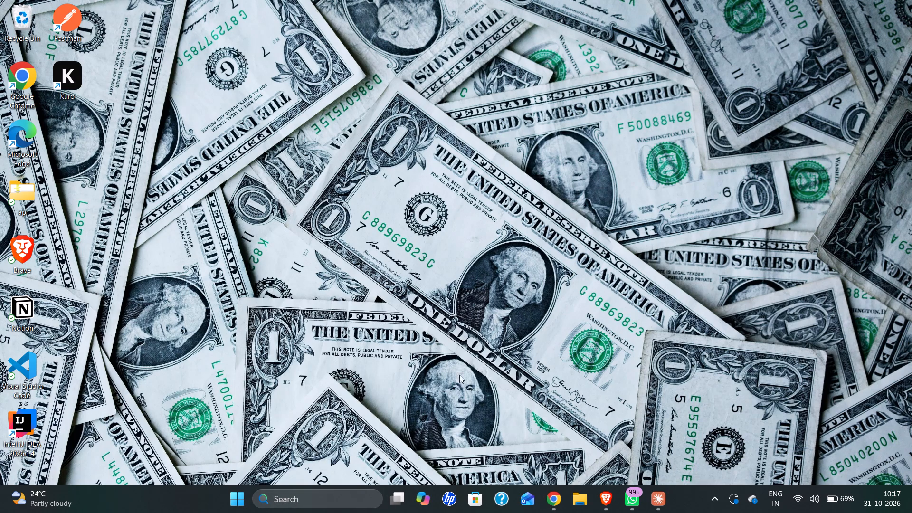
# Launch Excel from the recent Windows searches and bring its start screen to the front.
pyautogui.click(265, 506)
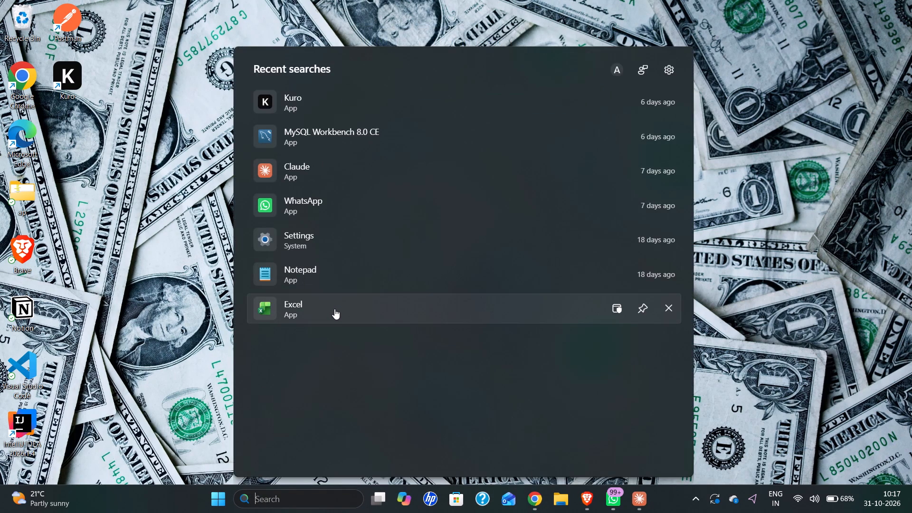
pyautogui.doubleClick(334, 309)
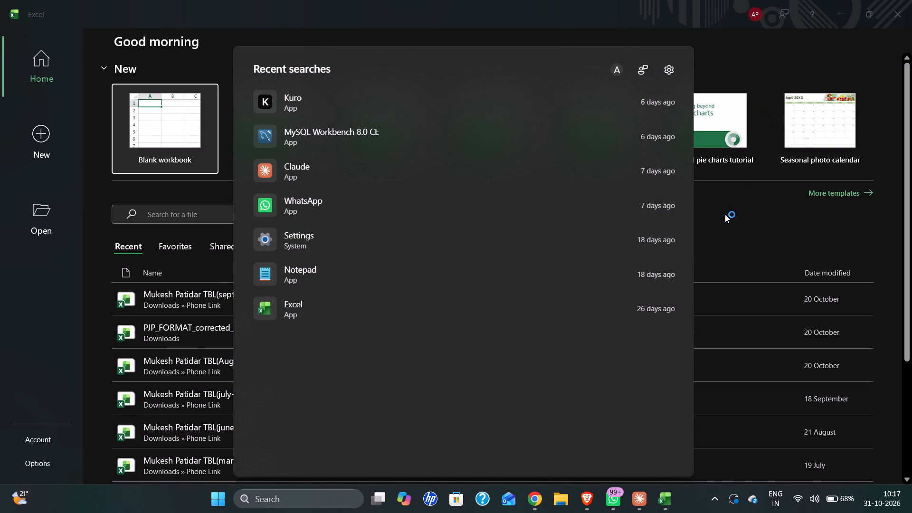
pyautogui.click(724, 237)
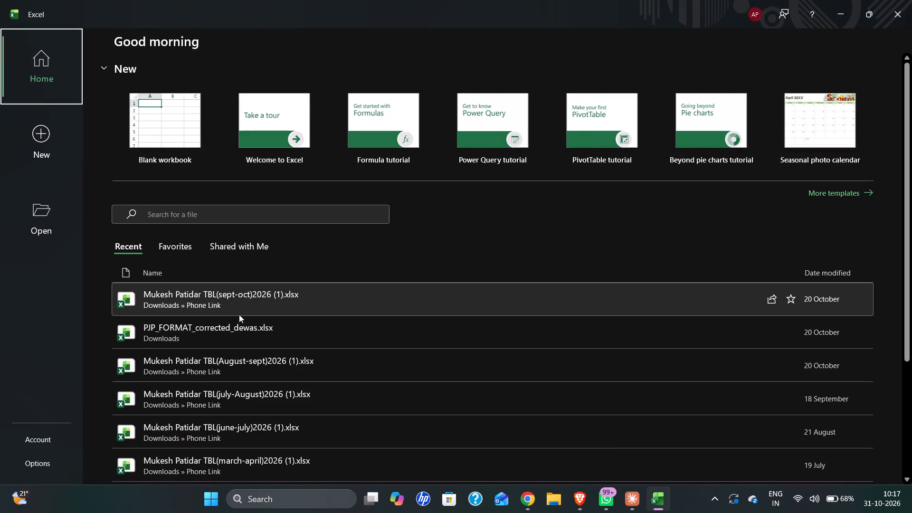
# Look through the list of recent workbooks on the Excel start screen for the file to open.
pyautogui.scroll(-2, 252, 375)
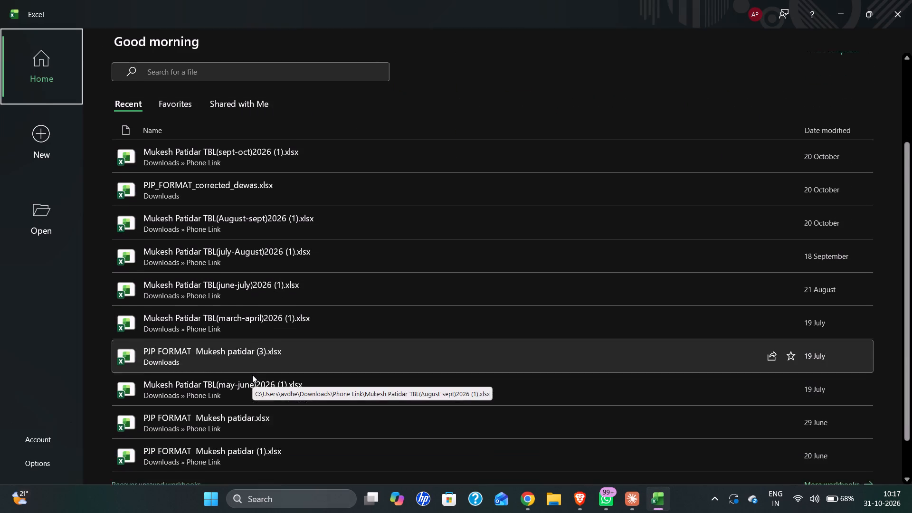
pyautogui.scroll(-3, 252, 375)
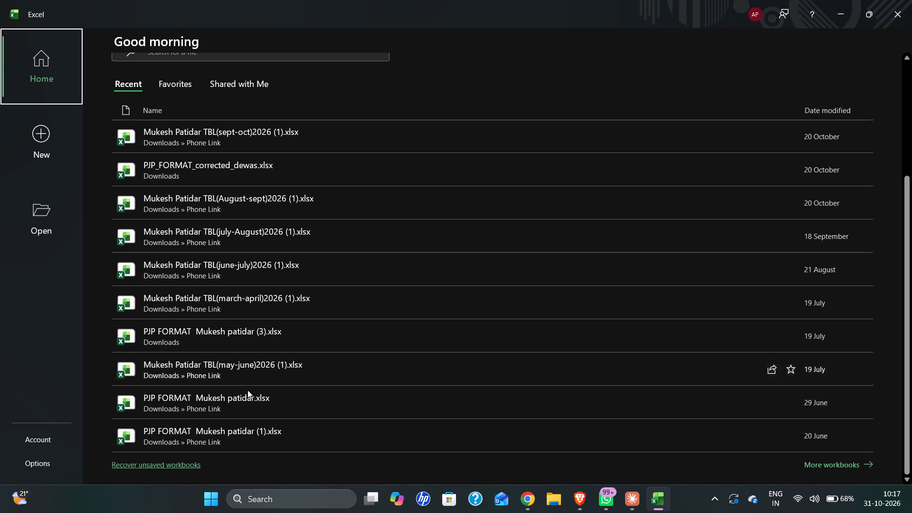
# Open the unnumbered PJP FORMAT workbook dated 29 June, stored in the Downloads » Phone Link folder.
pyautogui.doubleClick(243, 403)
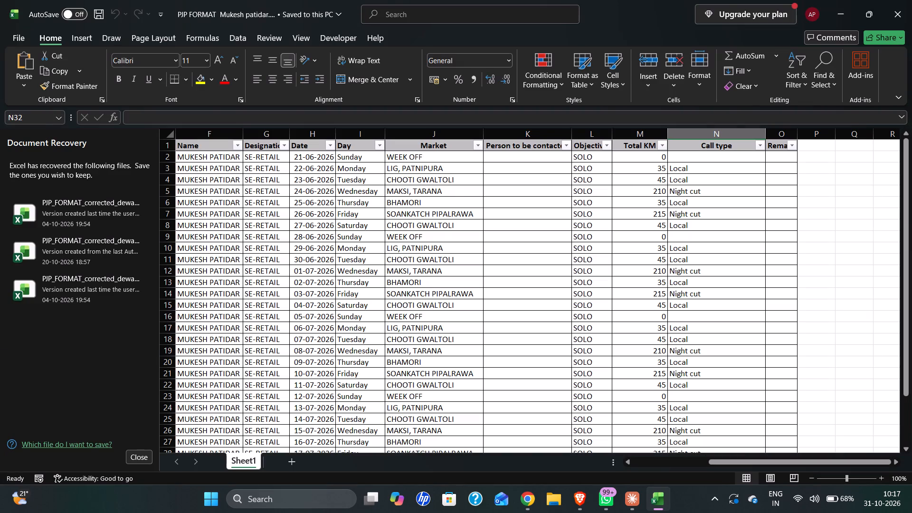
# Open the first date in the Date column, cell H2, for editing.
pyautogui.click(308, 157)
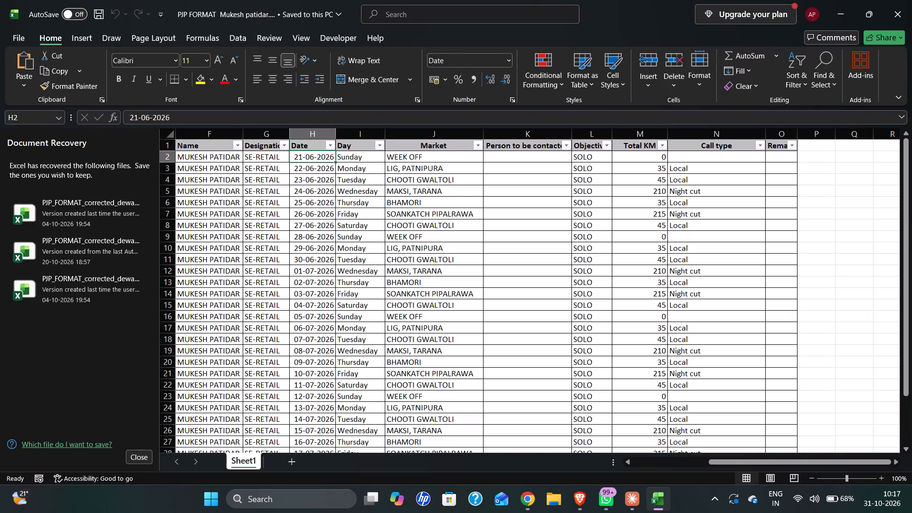
pyautogui.click(308, 157)
pyautogui.doubleClick(308, 157)
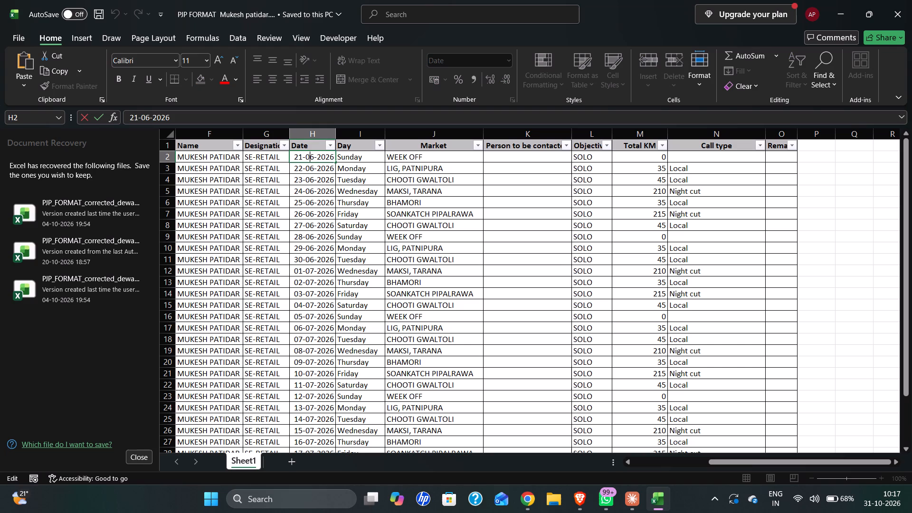
pyautogui.press('Right')
pyautogui.scroll(-3, 390, 247)
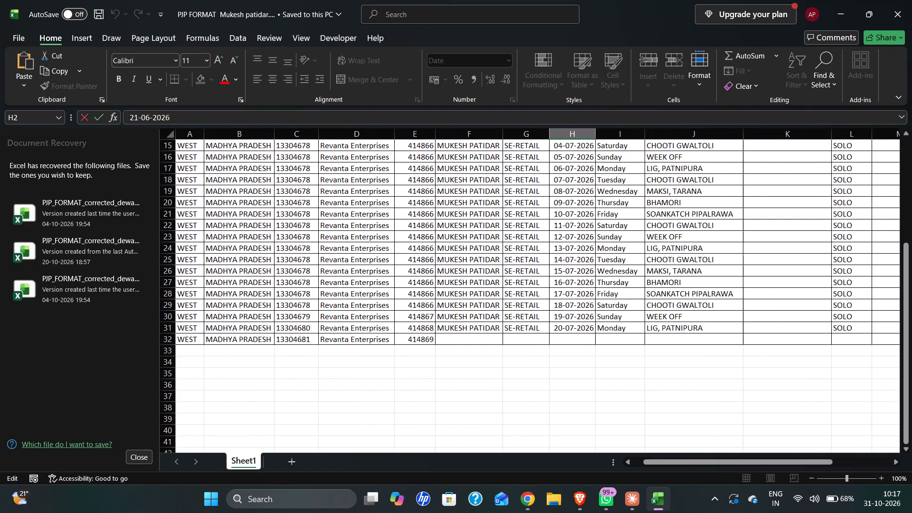
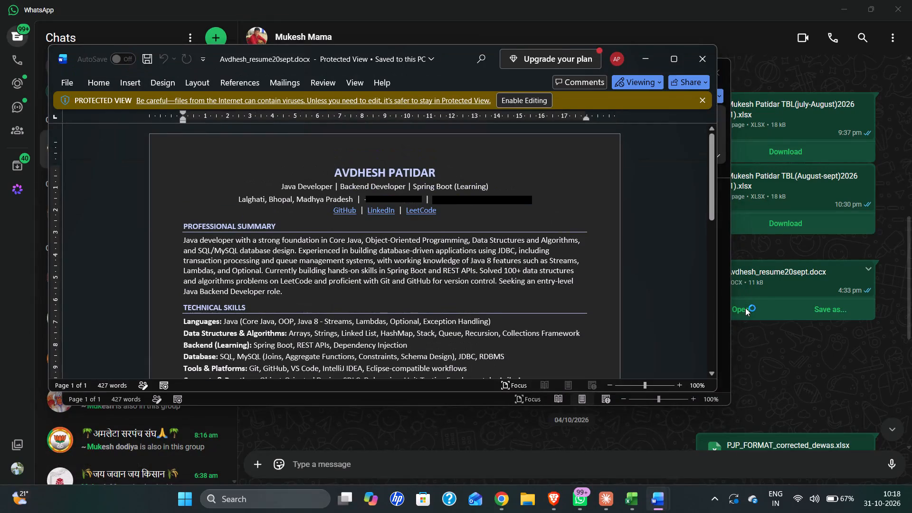
# Close the resume document that is open in Protected View in the front Word window.
pyautogui.click(704, 59)
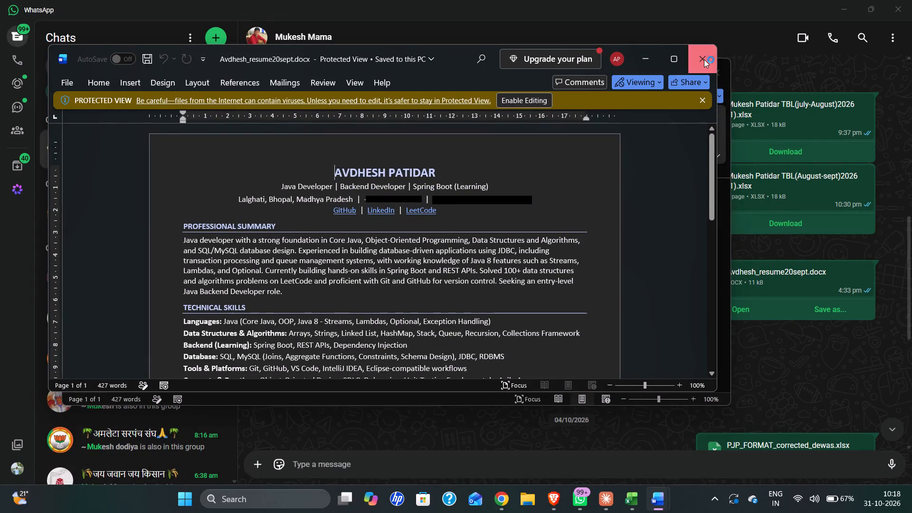
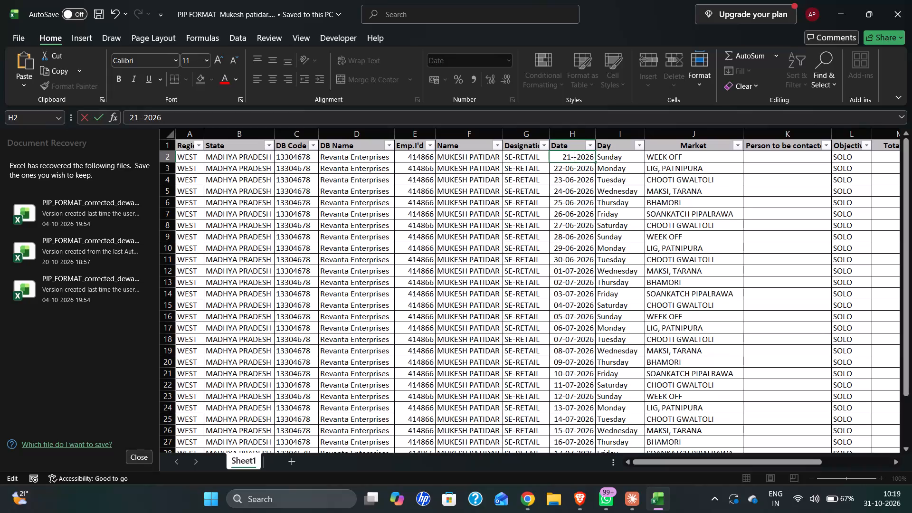
# Set the date in cell H2 of the open PJP FORMAT workbook to 21-10-2026.
pyautogui.write('10')
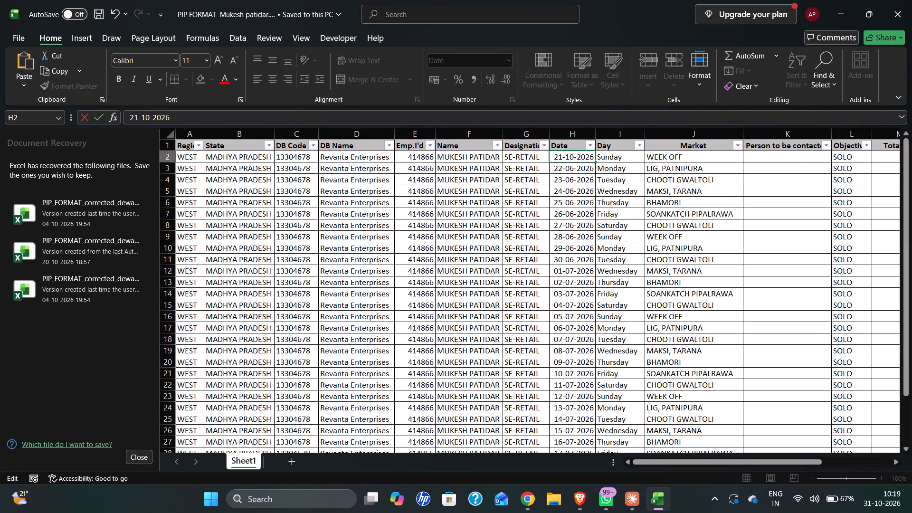
pyautogui.click(574, 169)
pyautogui.click(574, 169)
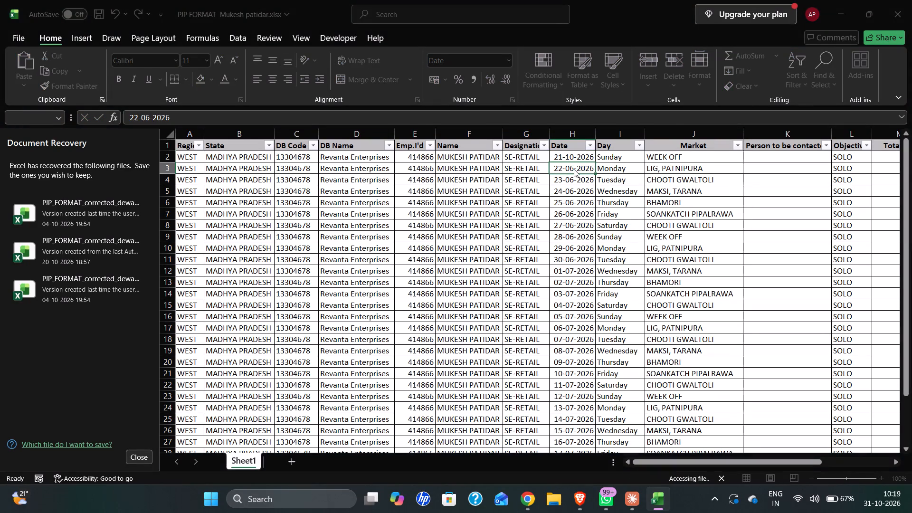
pyautogui.click(574, 169)
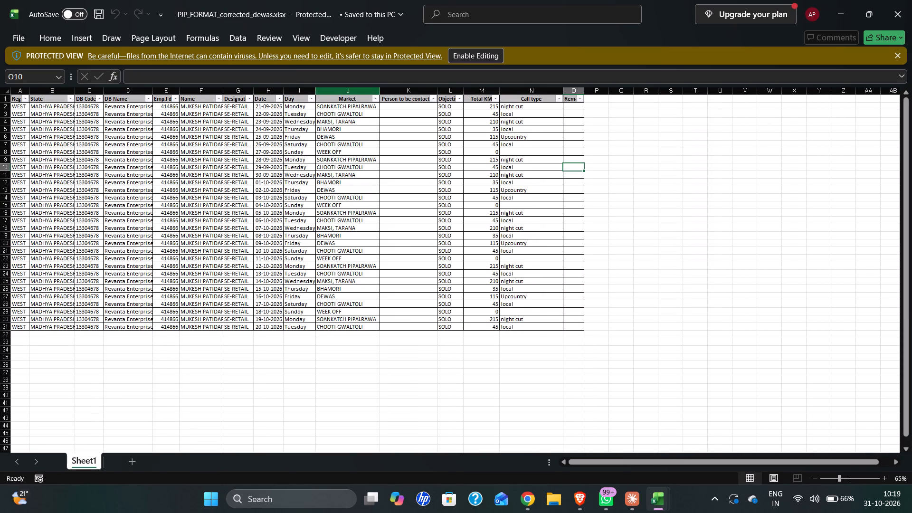
# Enable editing for the protected workbook PJP_FORMAT_corrected_dewas.xlsx.
pyautogui.click(487, 59)
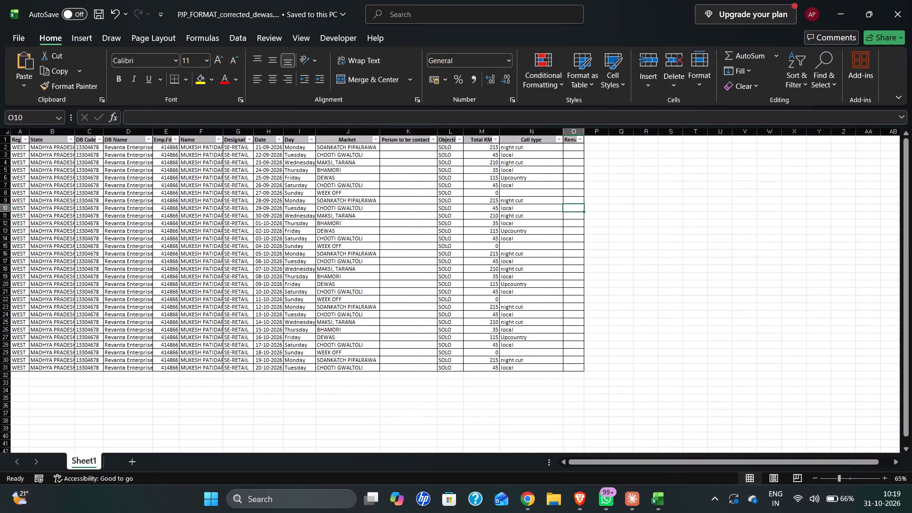
# Set the first two entries of the Date column, H2 and H3, to 21-10-2026 and 22-10-2026.
pyautogui.doubleClick(268, 148)
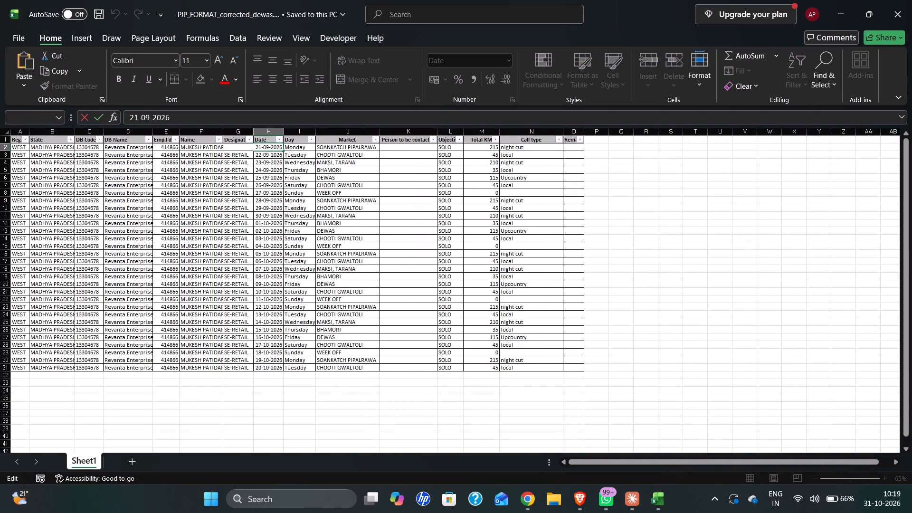
pyautogui.press('BackSpace')
pyautogui.press('BackSpace')
pyautogui.write('10')
pyautogui.click(268, 152)
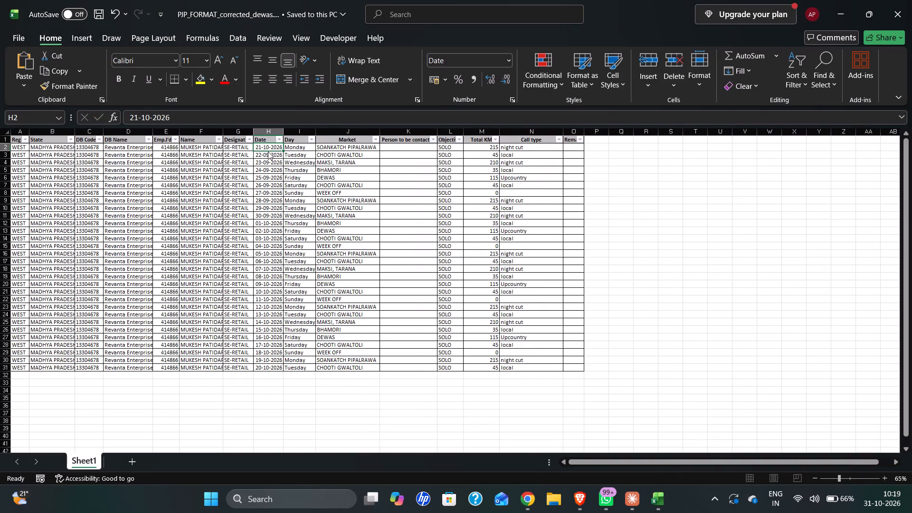
pyautogui.click(268, 152)
pyautogui.click(268, 154)
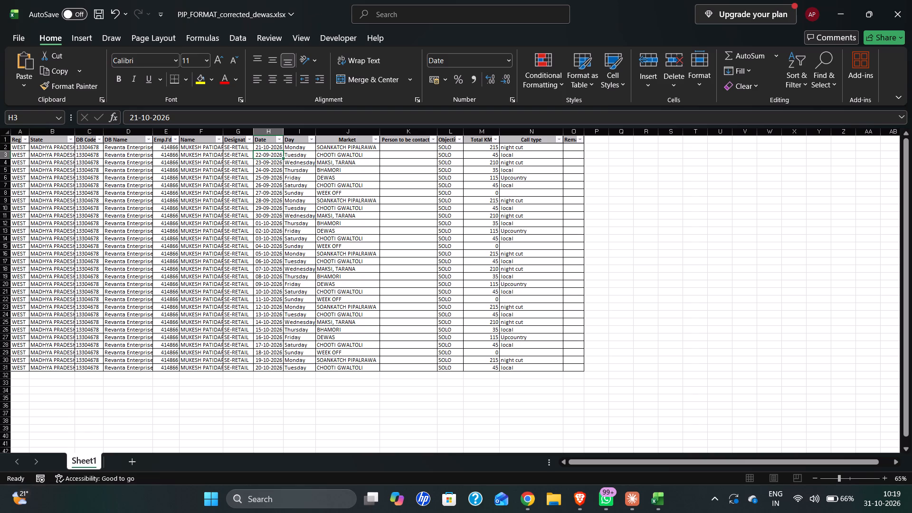
pyautogui.doubleClick(268, 154)
pyautogui.press('BackSpace')
pyautogui.press('BackSpace')
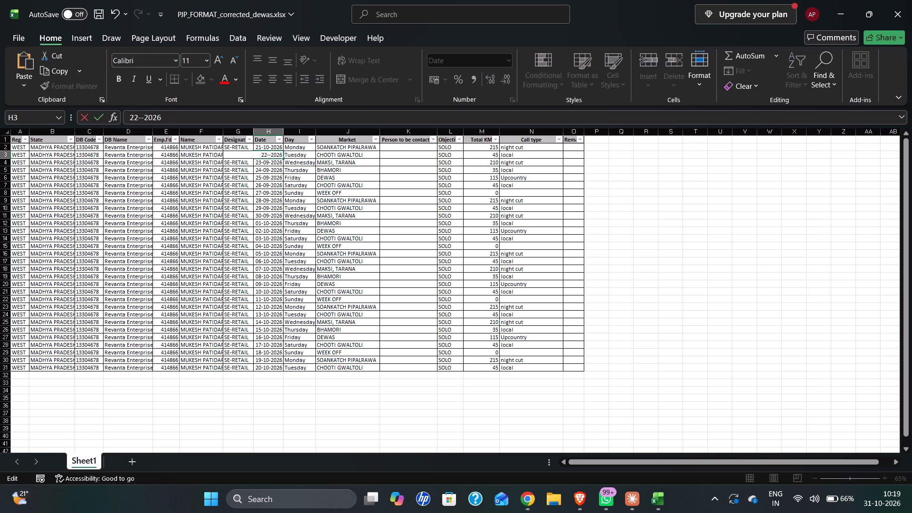
pyautogui.write('10')
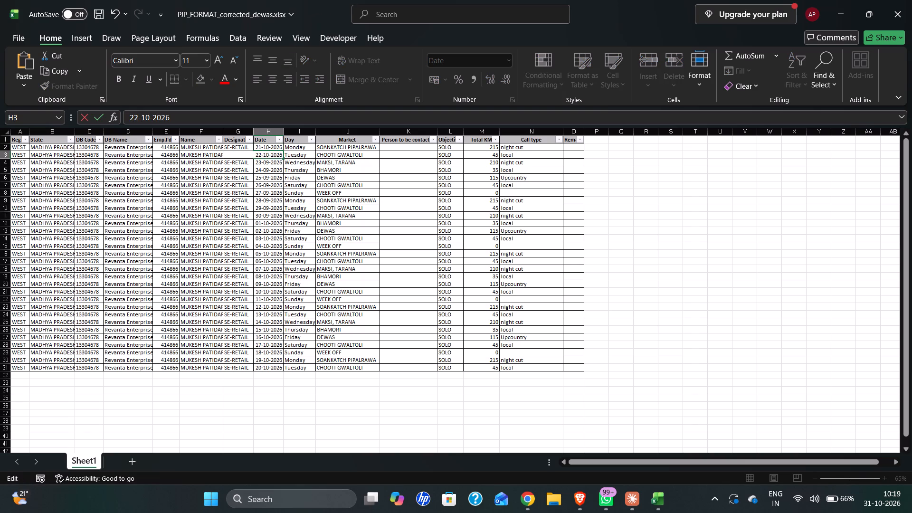
# Fill the daily date series from H2:H3 down the Date column to row 32, ending at 20-11-2026.
pyautogui.click(262, 147)
pyautogui.moveTo(262, 147); pyautogui.dragTo(268, 158)
pyautogui.click(268, 158)
pyautogui.moveTo(257, 146); pyautogui.dragTo(263, 155)
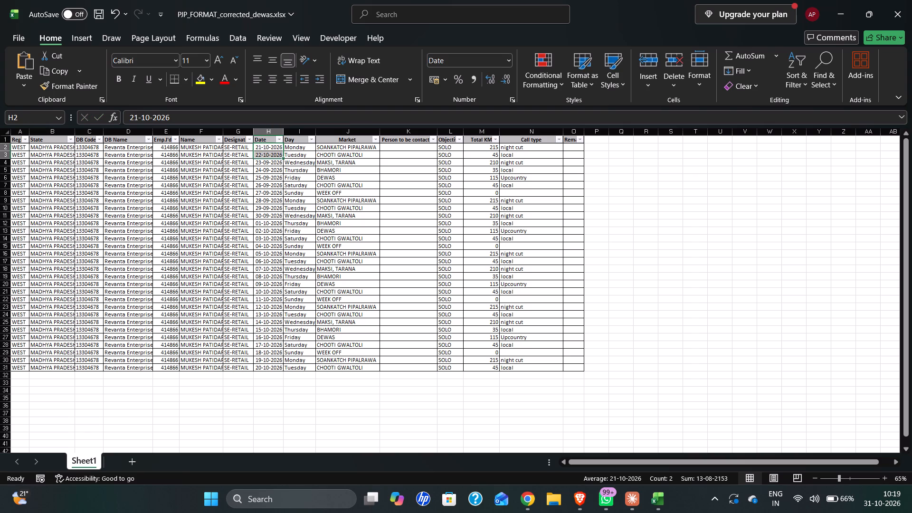
pyautogui.click(283, 158)
pyautogui.doubleClick(283, 158)
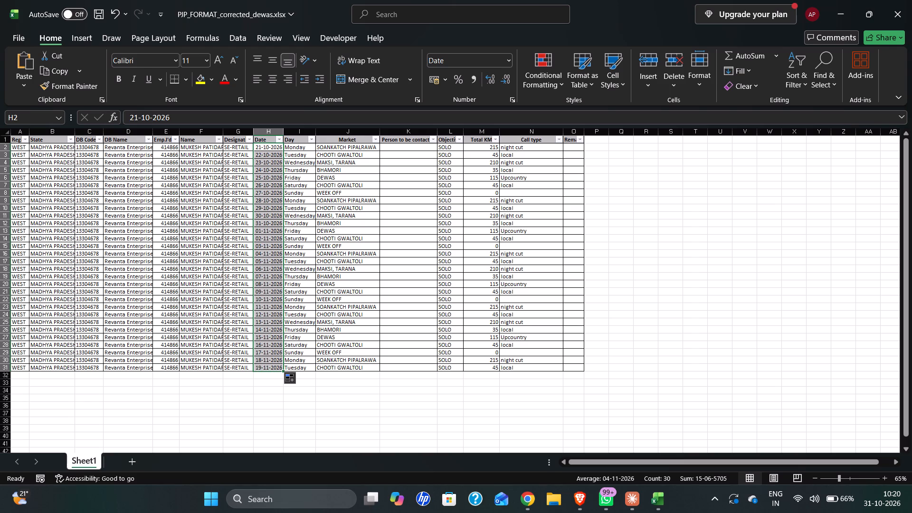
pyautogui.hscroll(1, 283, 158)
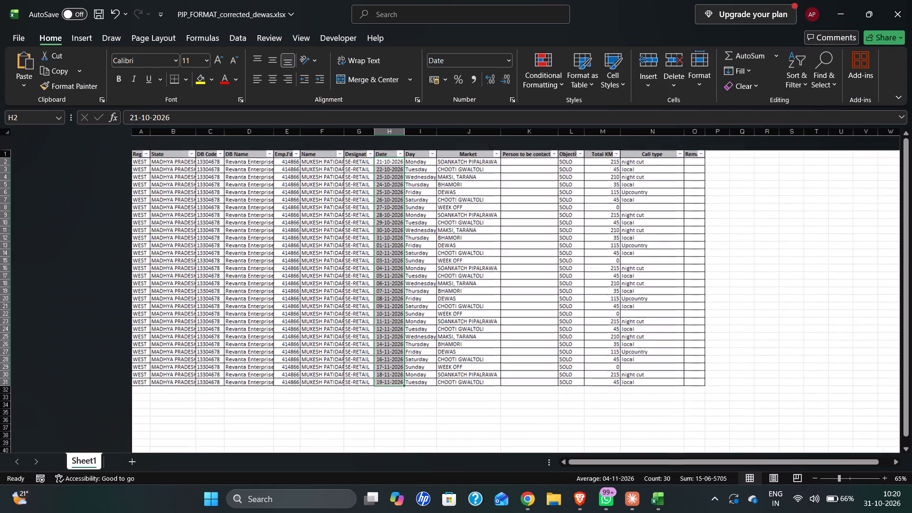
pyautogui.hscroll(2, 283, 158)
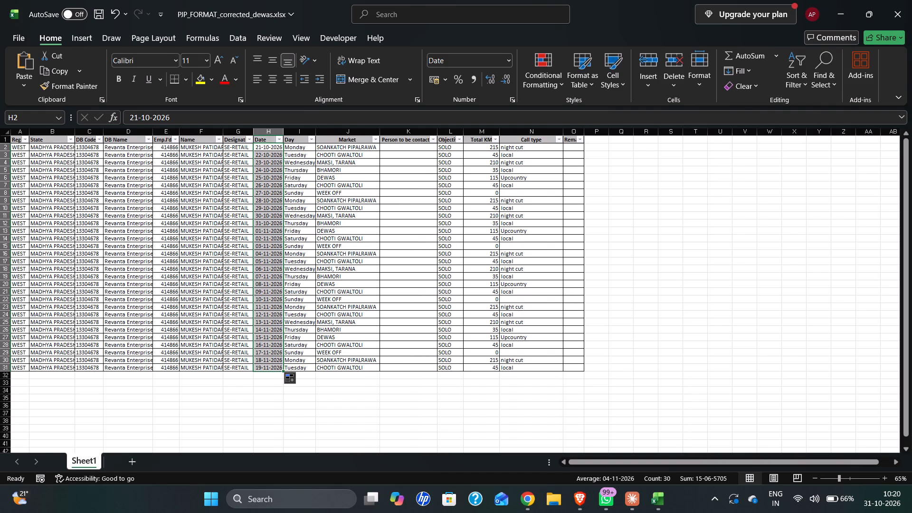
pyautogui.moveTo(282, 369); pyautogui.dragTo(282, 377)
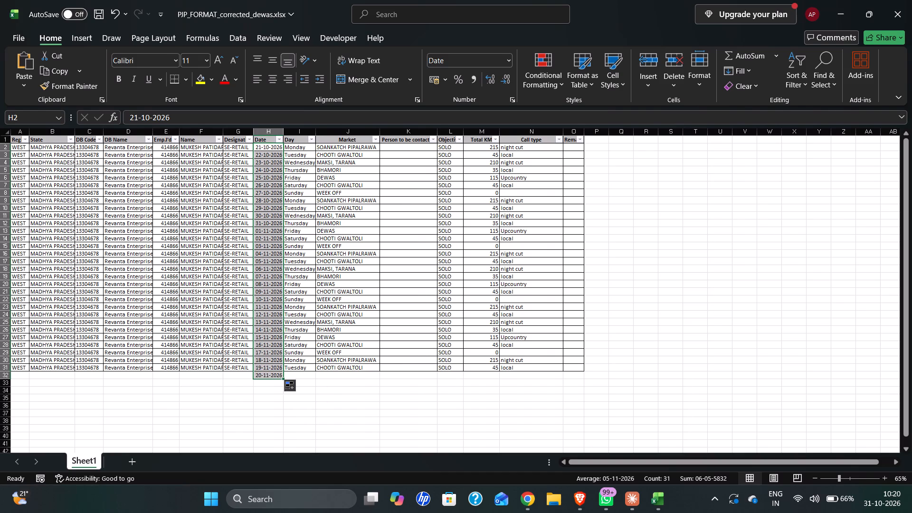
# Extend the Region, State, DB Code and DB Name values from row 31 into row 32.
pyautogui.click(18, 367)
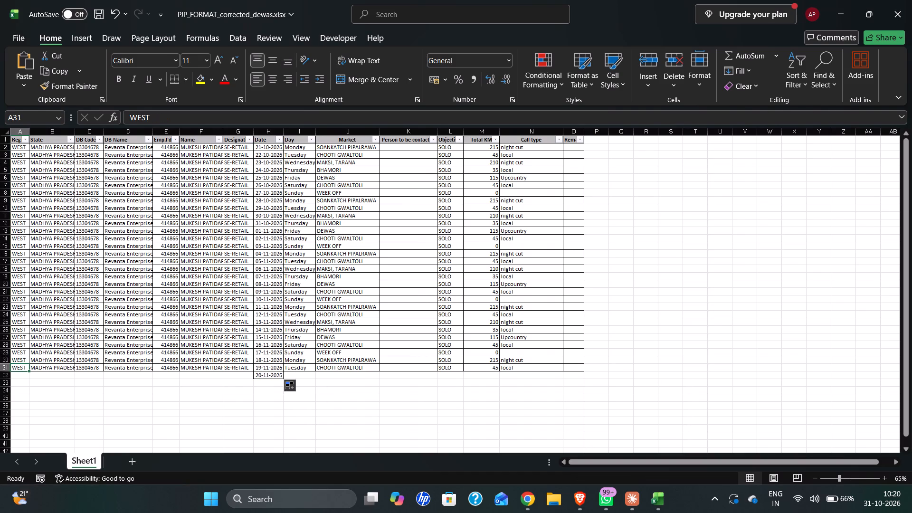
pyautogui.doubleClick(29, 371)
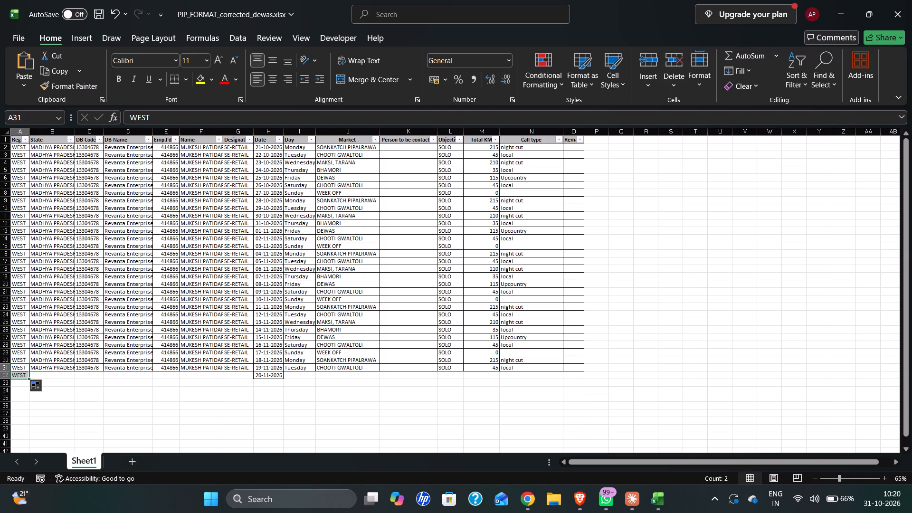
pyautogui.click(50, 365)
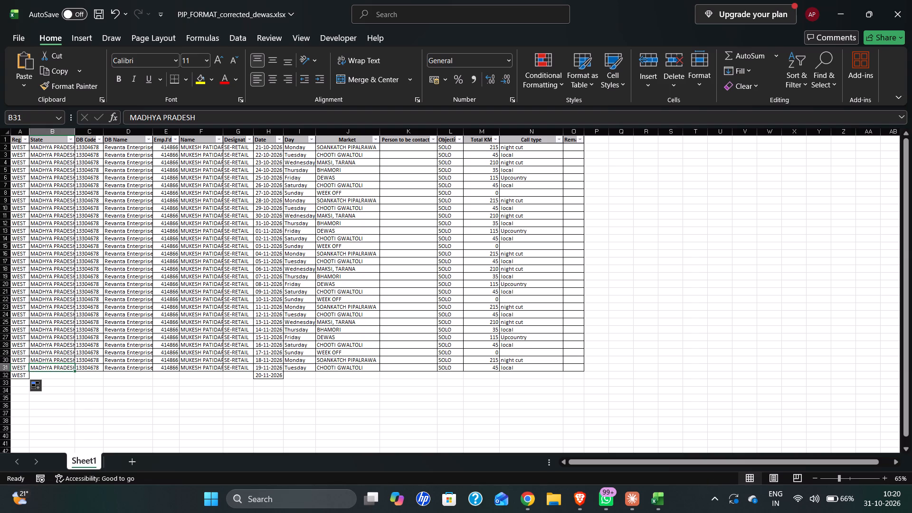
pyautogui.doubleClick(76, 372)
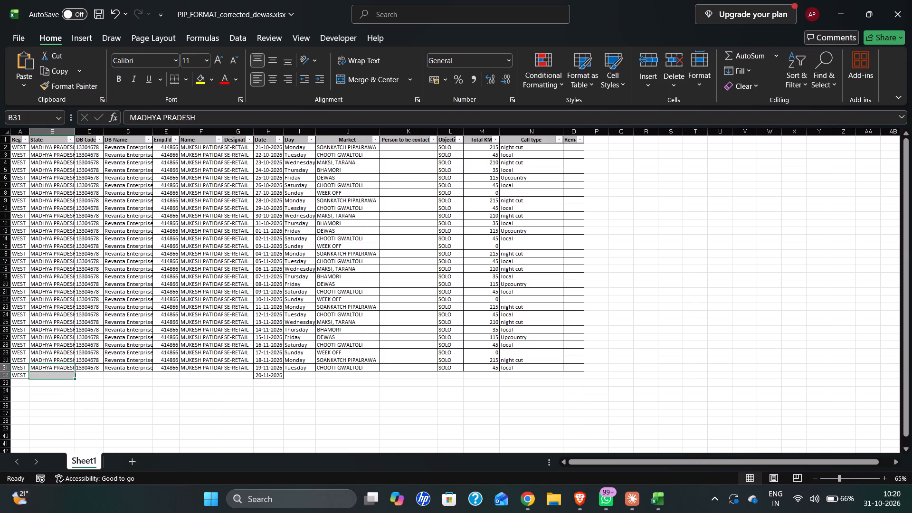
pyautogui.click(92, 366)
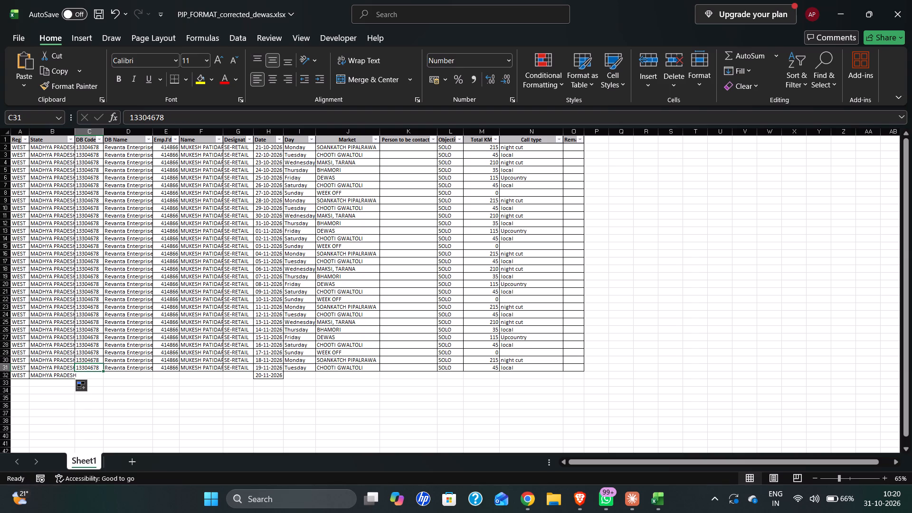
pyautogui.click(102, 370)
pyautogui.tripleClick(102, 370)
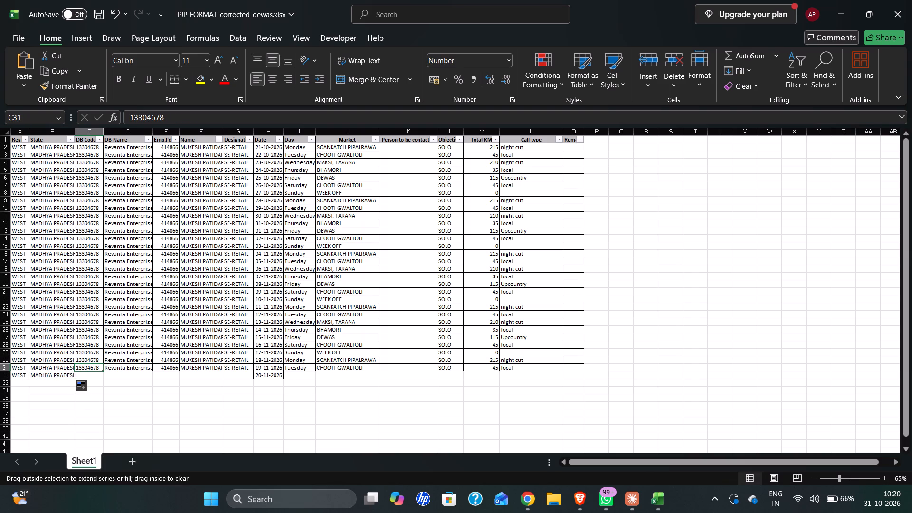
pyautogui.click(134, 368)
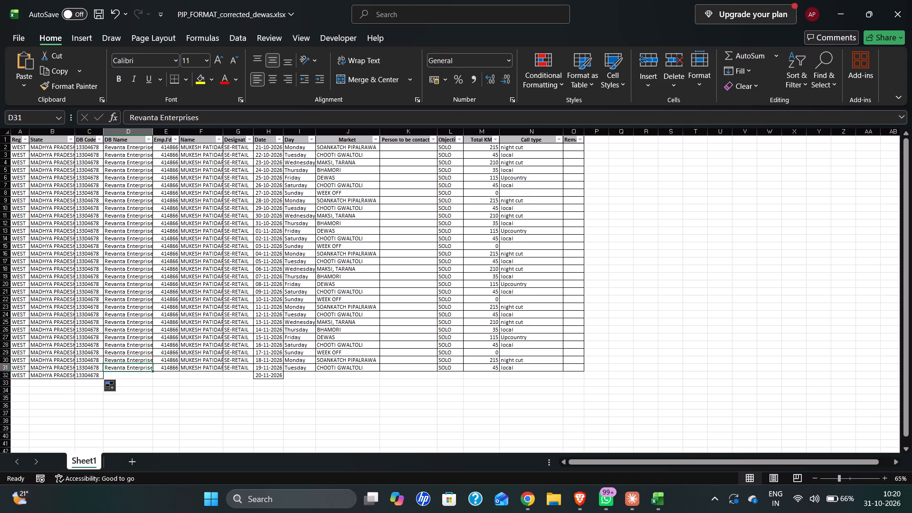
pyautogui.doubleClick(151, 371)
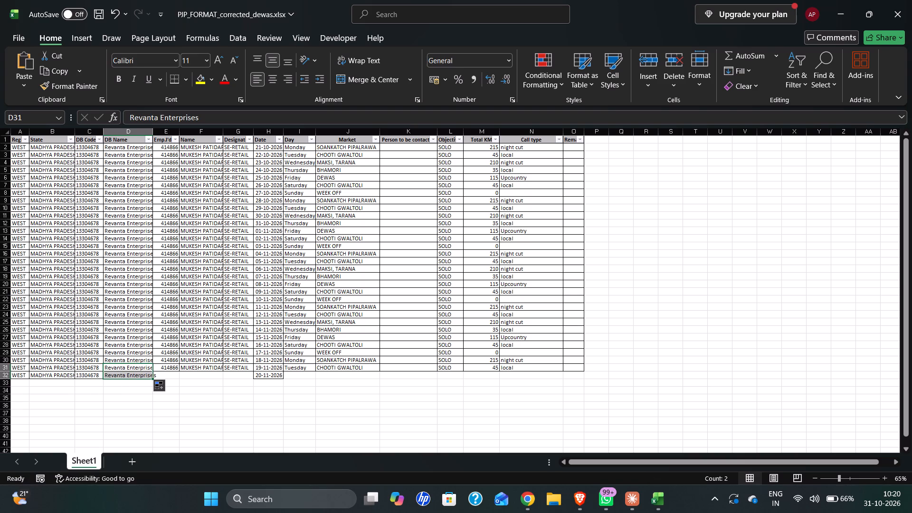
# Extend the employee ID, Name and Designation from row 31 into row 32, keeping the employee ID the same as above.
pyautogui.moveTo(167, 366); pyautogui.dragTo(233, 369)
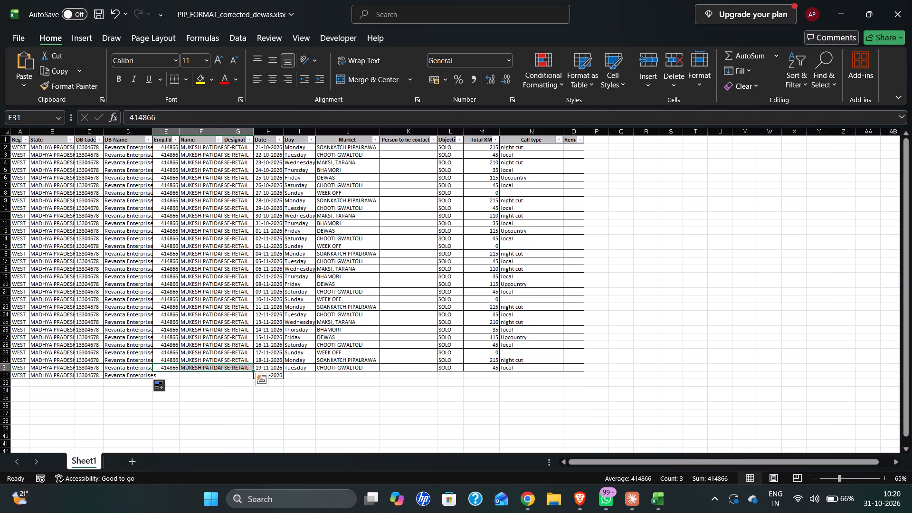
pyautogui.doubleClick(252, 370)
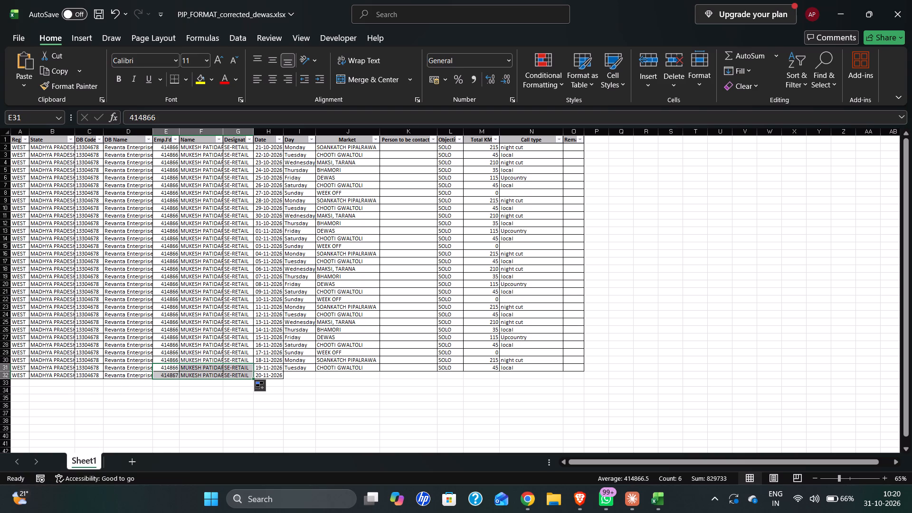
pyautogui.doubleClick(176, 375)
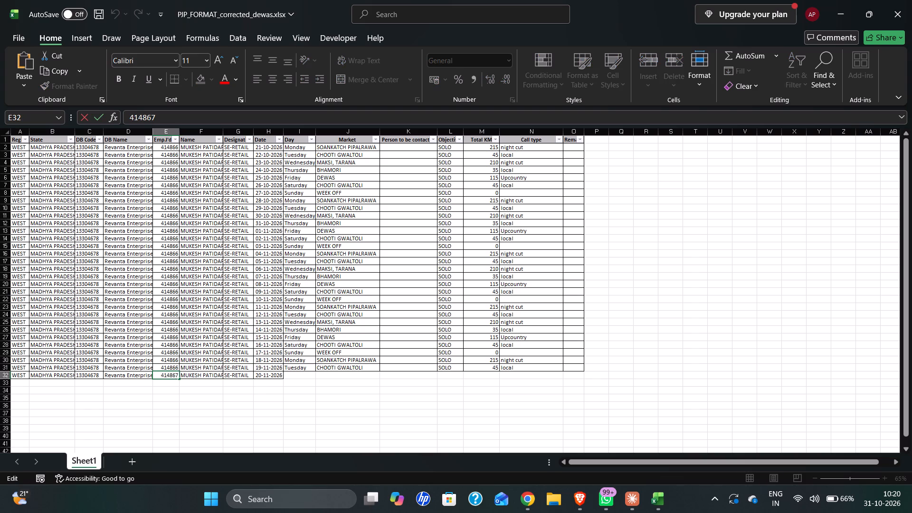
# Correct the final digit of the employee ID in E32 to match the ID in the rows above.
pyautogui.press('Right')
pyautogui.press('BackSpace')
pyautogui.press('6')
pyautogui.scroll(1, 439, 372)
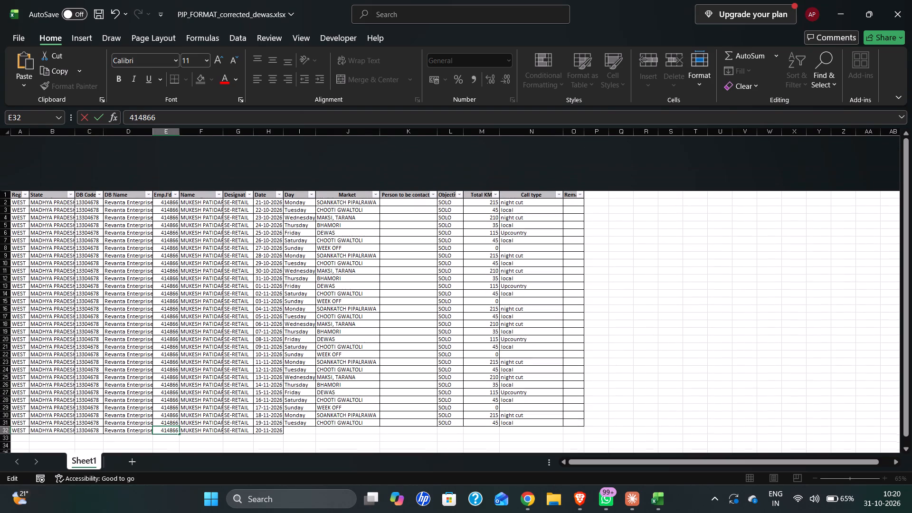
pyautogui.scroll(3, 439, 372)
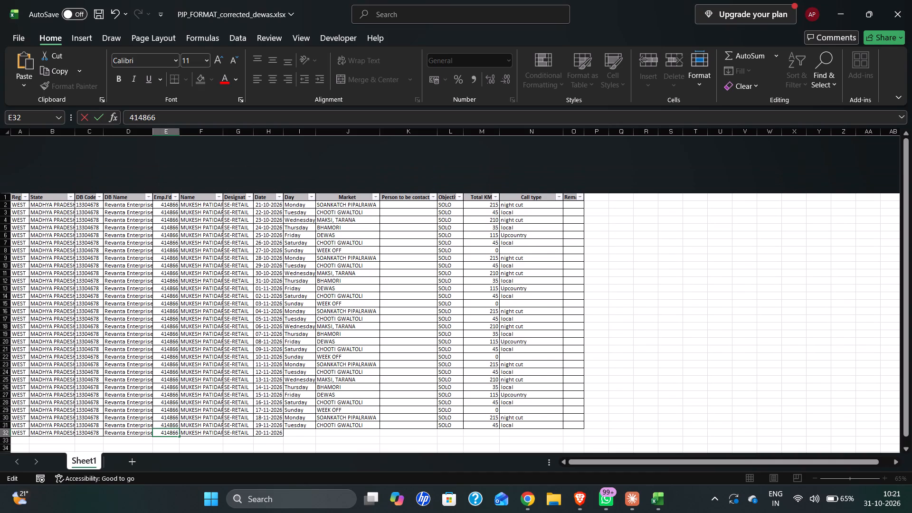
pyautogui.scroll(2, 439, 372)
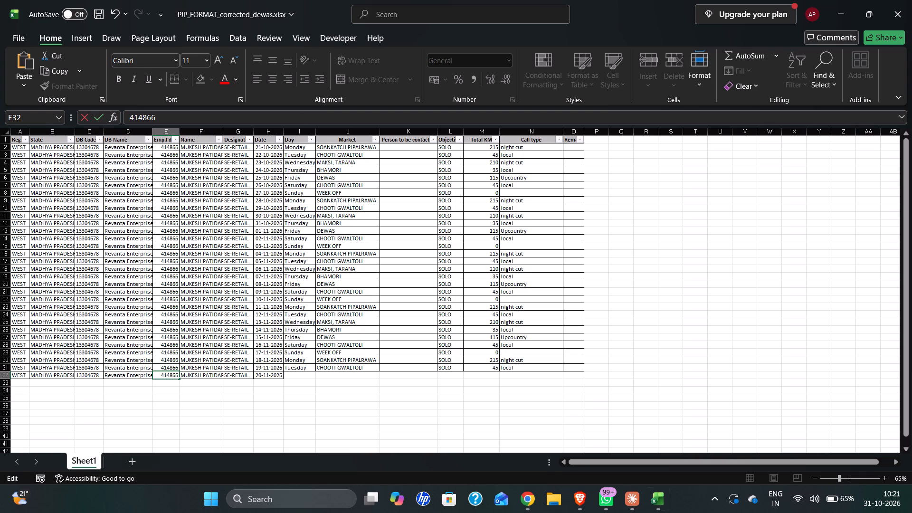
# Dismiss the WhatsApp notifications and consult the system's October 2026 month calendar to check the weekdays of the schedule dates.
pyautogui.click(873, 503)
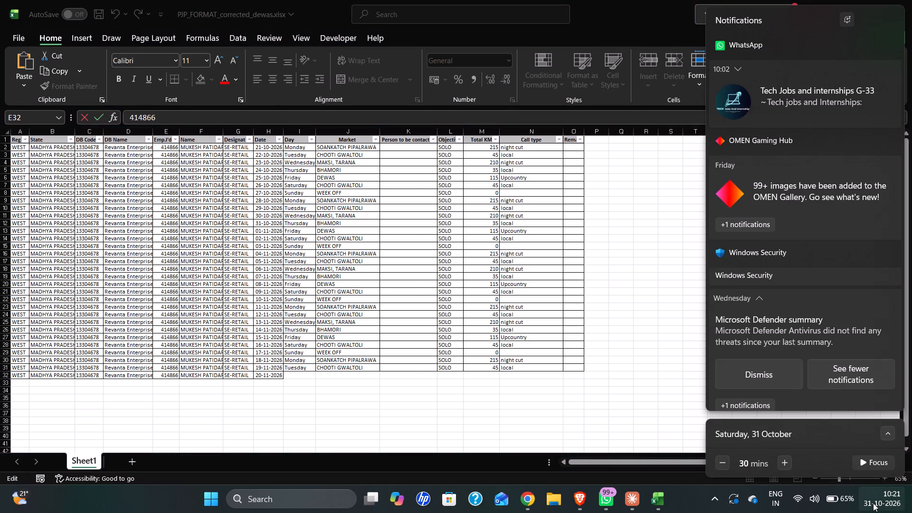
pyautogui.scroll(-5, 812, 404)
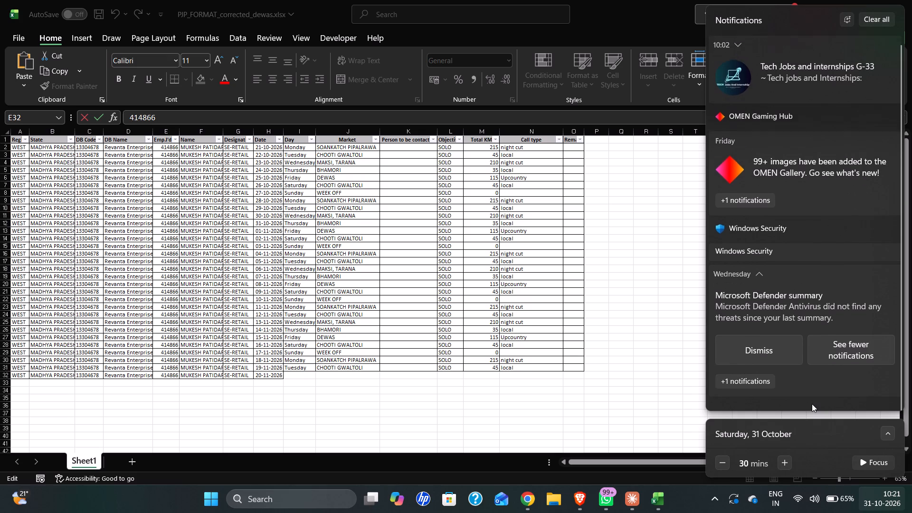
pyautogui.scroll(5, 812, 404)
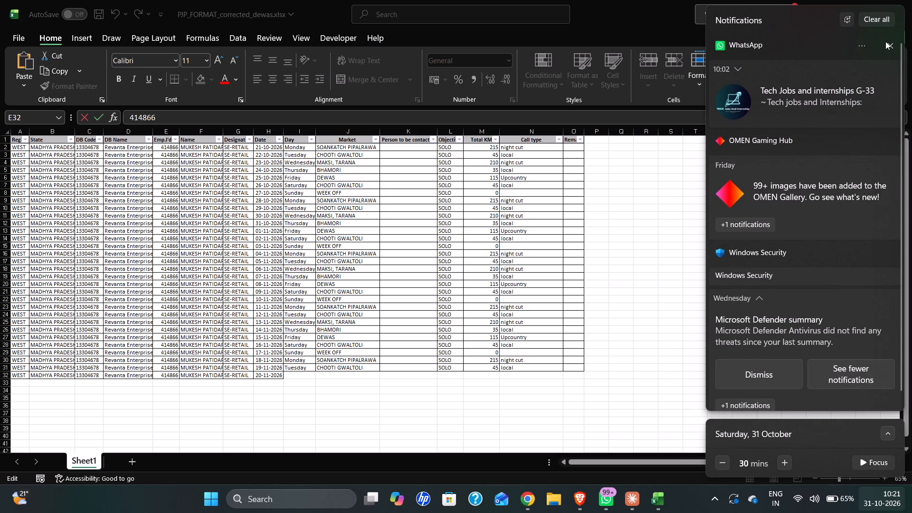
pyautogui.click(887, 41)
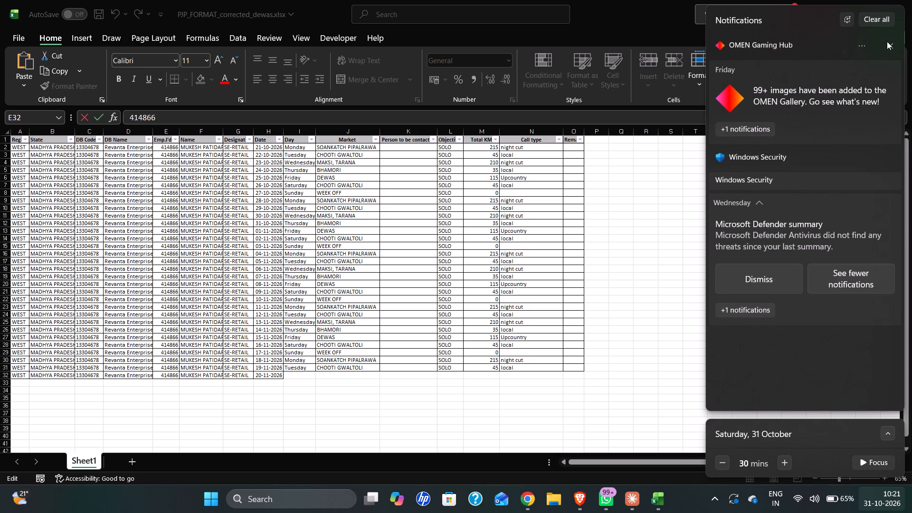
pyautogui.scroll(-1, 801, 388)
pyautogui.click(885, 433)
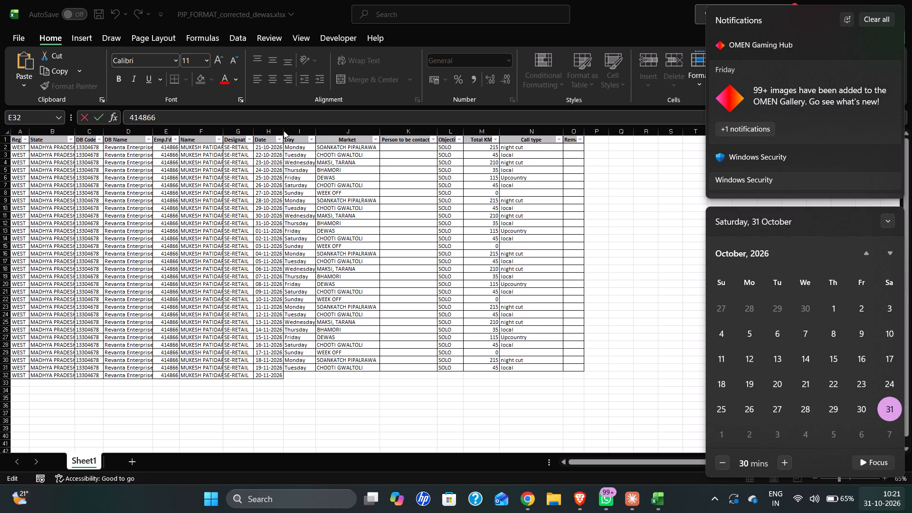
pyautogui.click(288, 146)
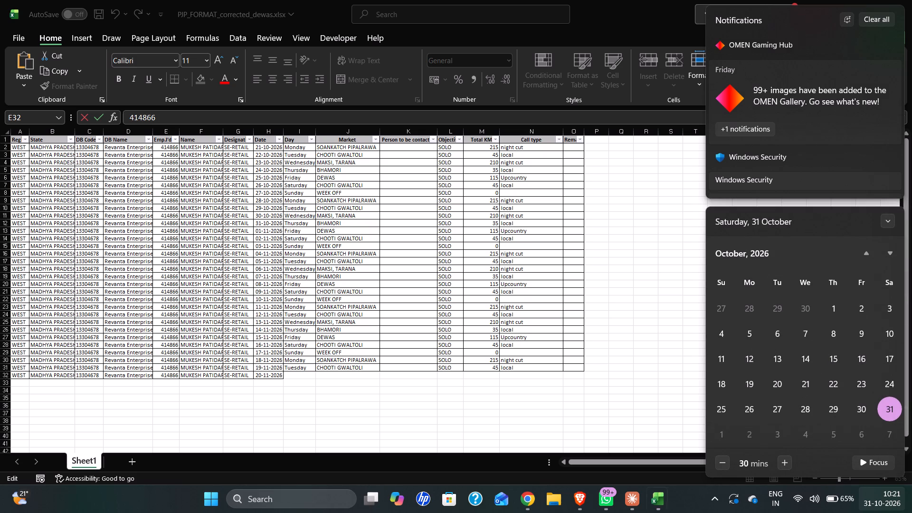
# Set the Day cells I2 to I8 to Wednesday, Thursday, Friday, Saturday, Sunday, Monday and Tuesday.
pyautogui.click(289, 150)
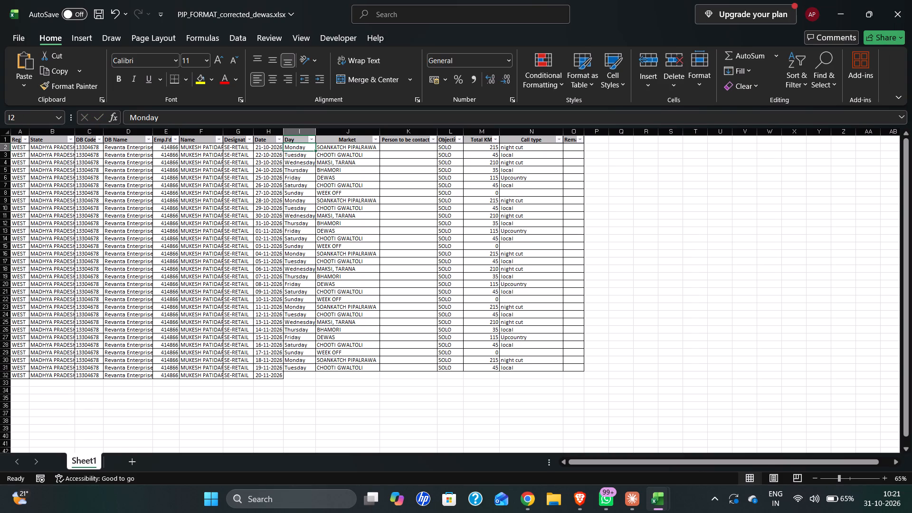
pyautogui.write('wed')
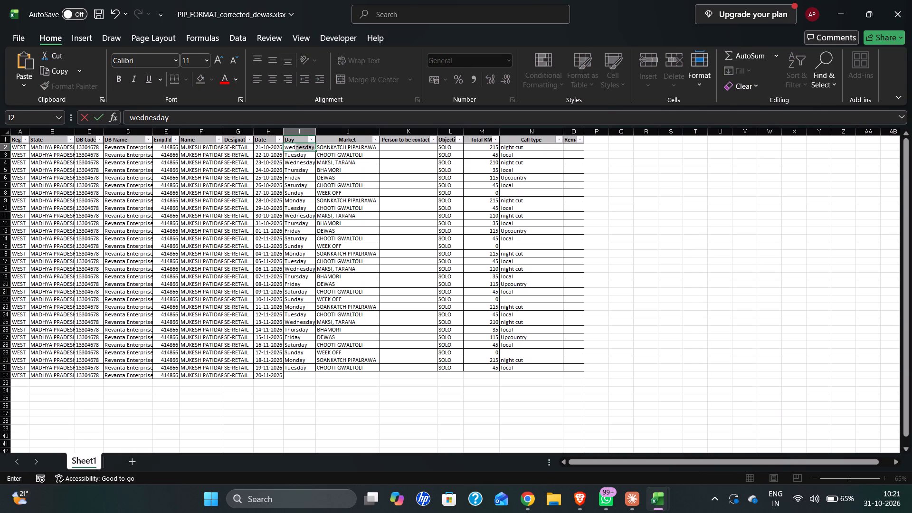
pyautogui.press('Return')
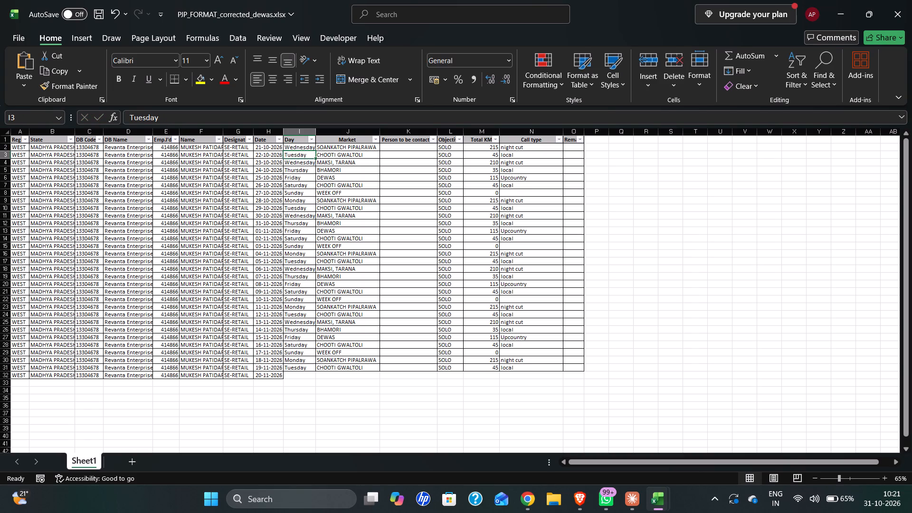
pyautogui.write('thu')
pyautogui.press('Return')
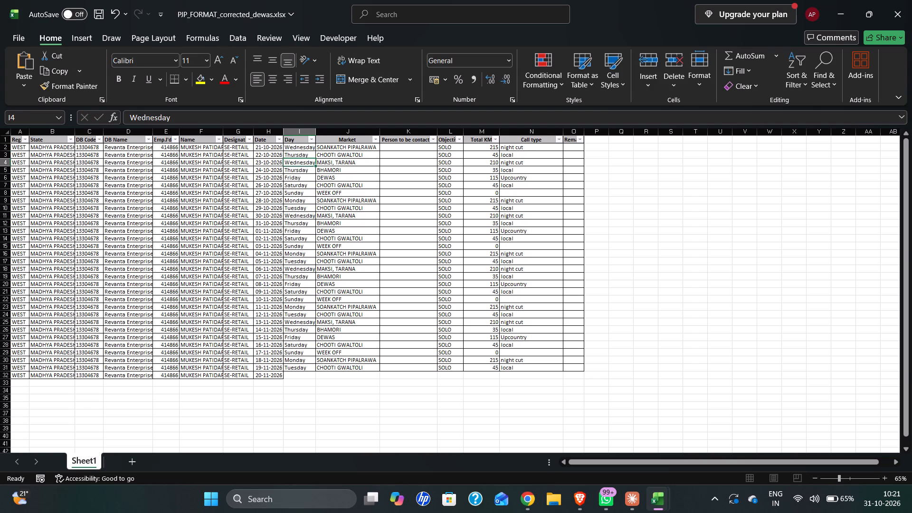
pyautogui.press('f')
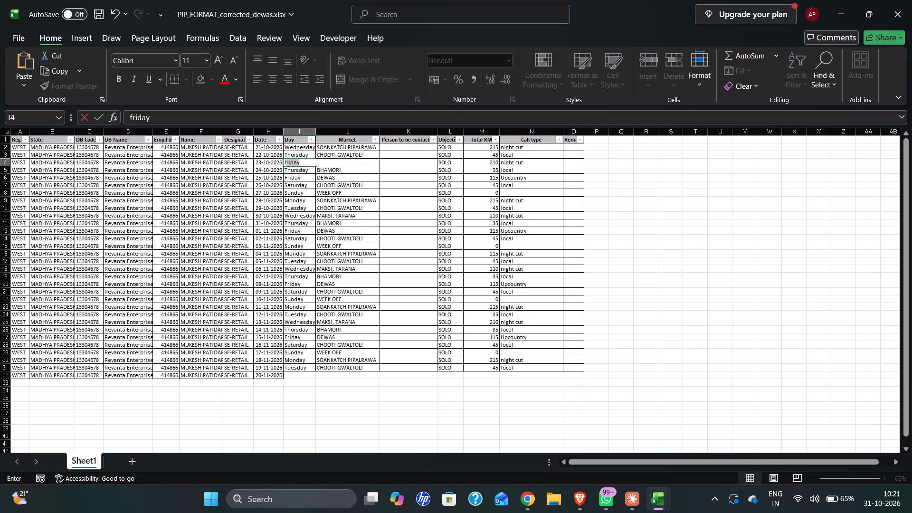
pyautogui.press('Return')
pyautogui.press('s')
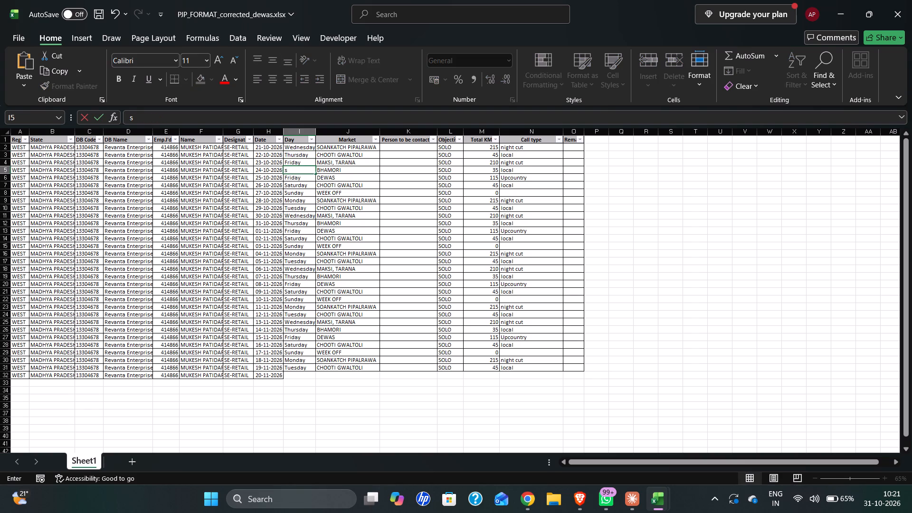
pyautogui.press('a')
pyautogui.press('Return')
pyautogui.write('su')
pyautogui.press('Return')
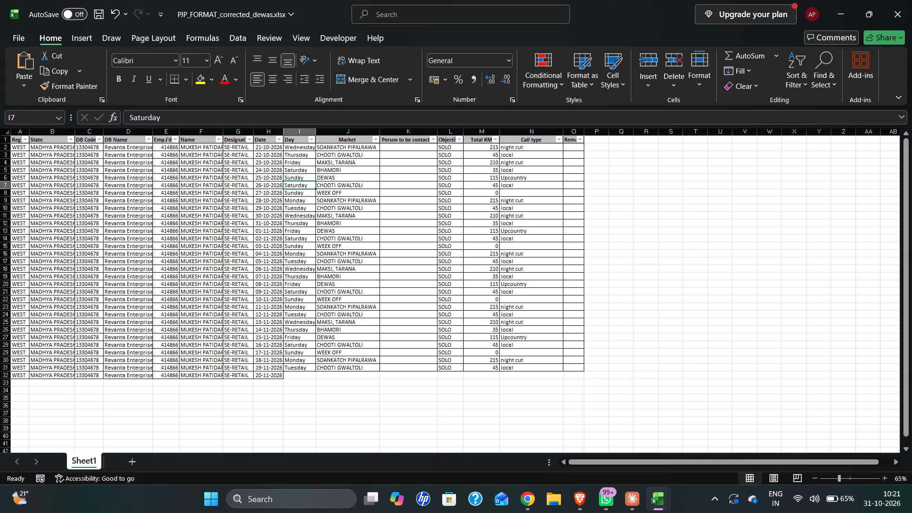
pyautogui.press('m')
pyautogui.press('Return')
pyautogui.press('t')
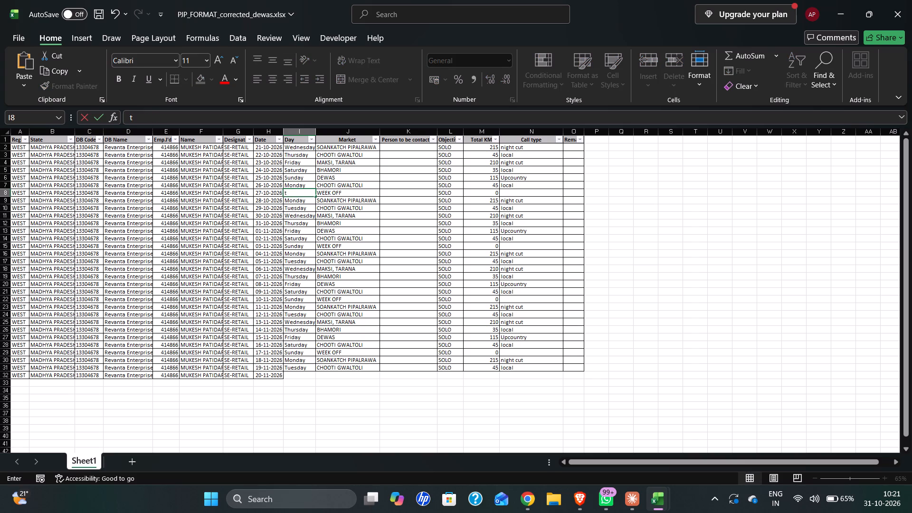
pyautogui.press('u')
pyautogui.press('Return')
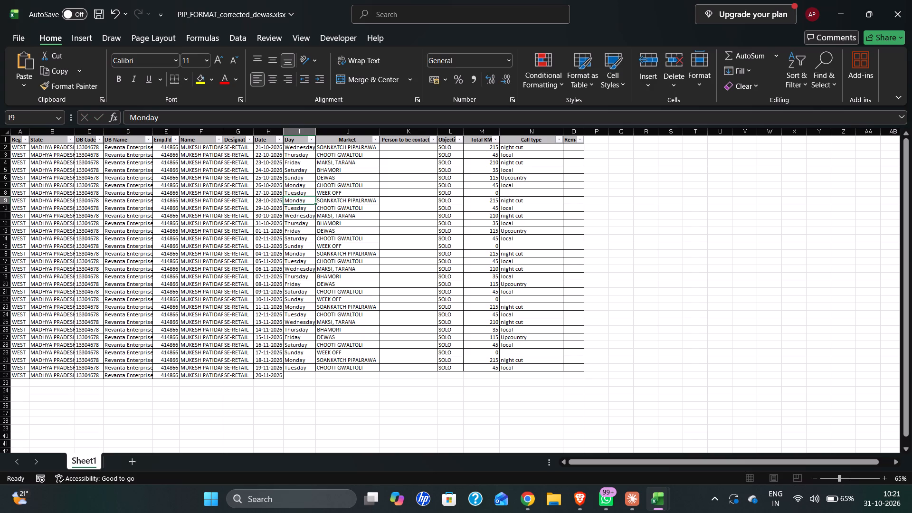
# Fill the weekday series from I2:I7 down the Day column to row 32.
pyautogui.moveTo(288, 147); pyautogui.dragTo(297, 174)
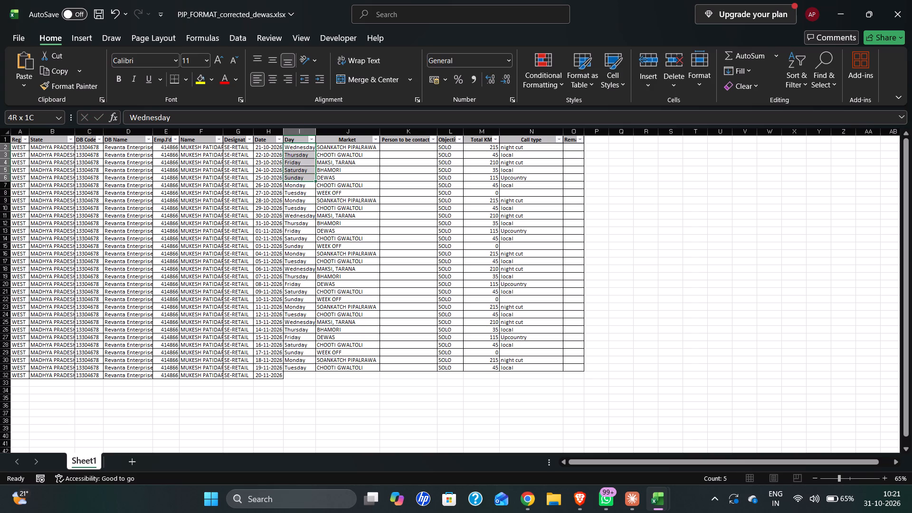
pyautogui.moveTo(297, 174); pyautogui.dragTo(297, 185)
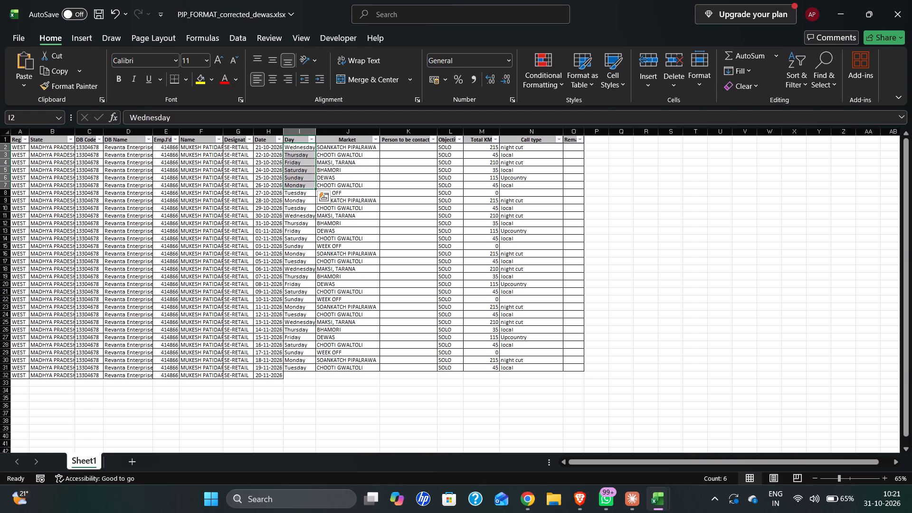
pyautogui.moveTo(314, 189); pyautogui.dragTo(313, 199)
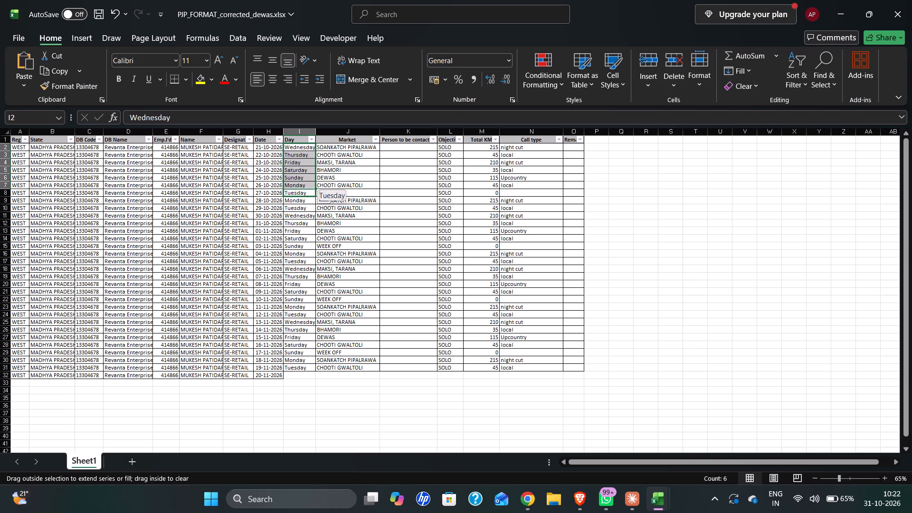
pyautogui.moveTo(313, 199); pyautogui.dragTo(309, 353)
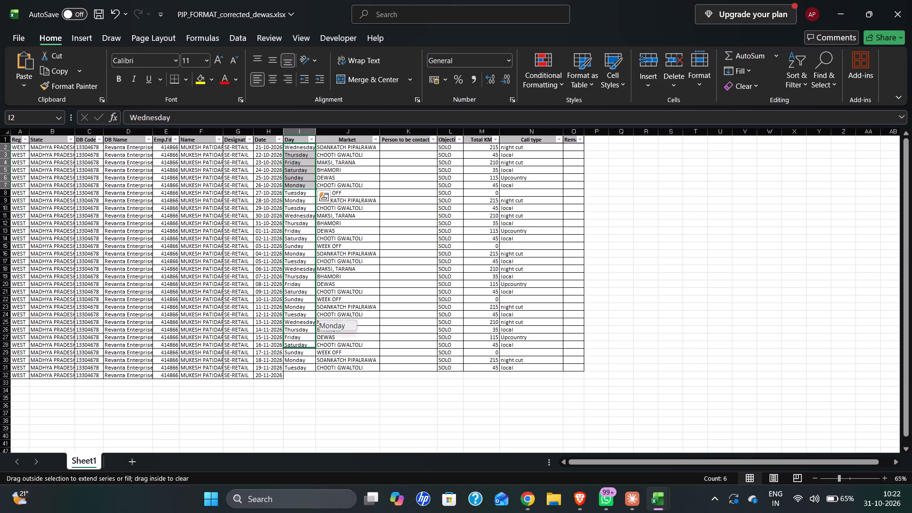
pyautogui.moveTo(309, 353); pyautogui.dragTo(309, 378)
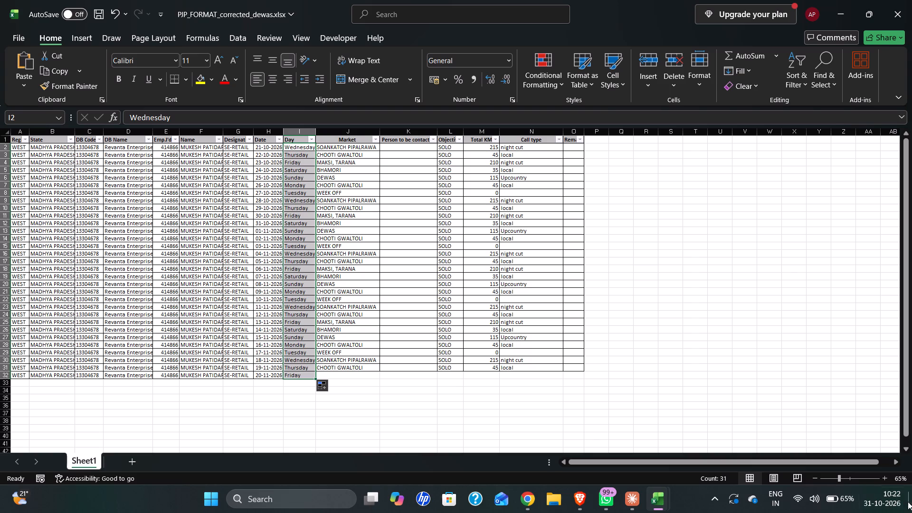
# Check the weekdays of October and November 2026 in the system calendar against the sheet's dates.
pyautogui.click(897, 507)
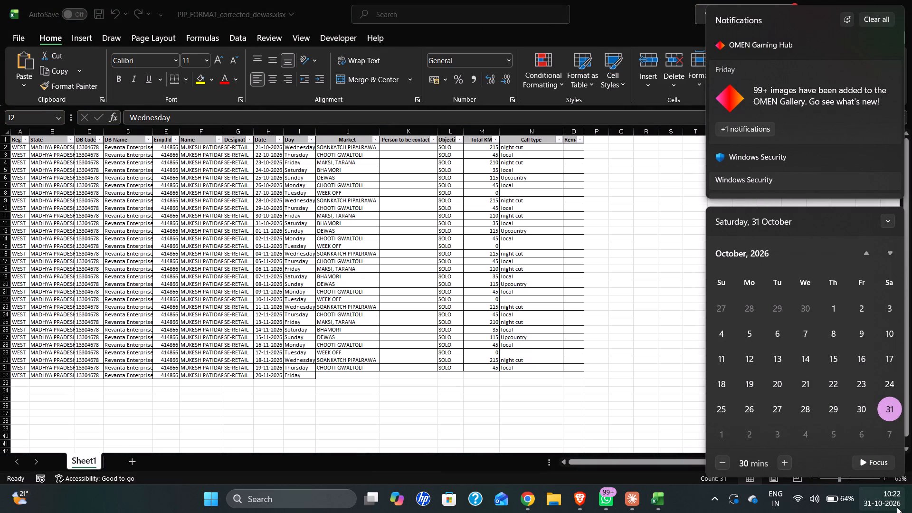
pyautogui.scroll(-1, 826, 407)
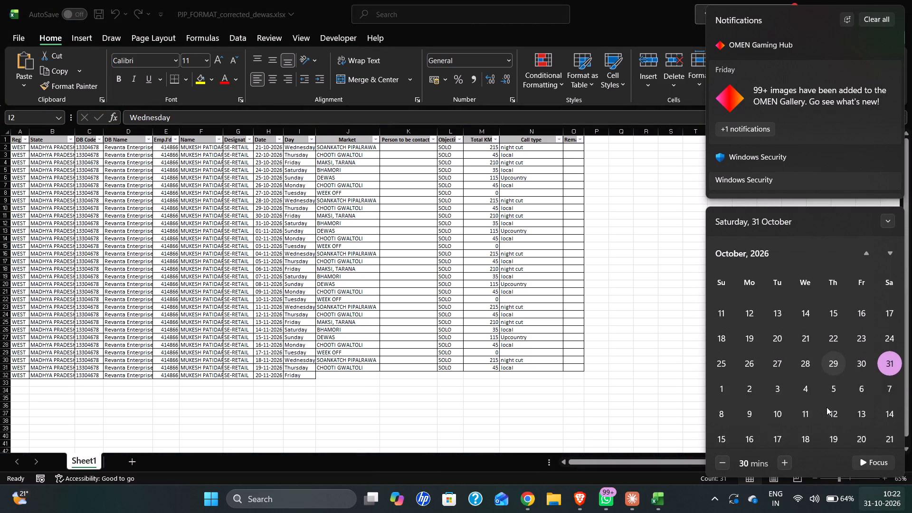
pyautogui.scroll(-3, 826, 407)
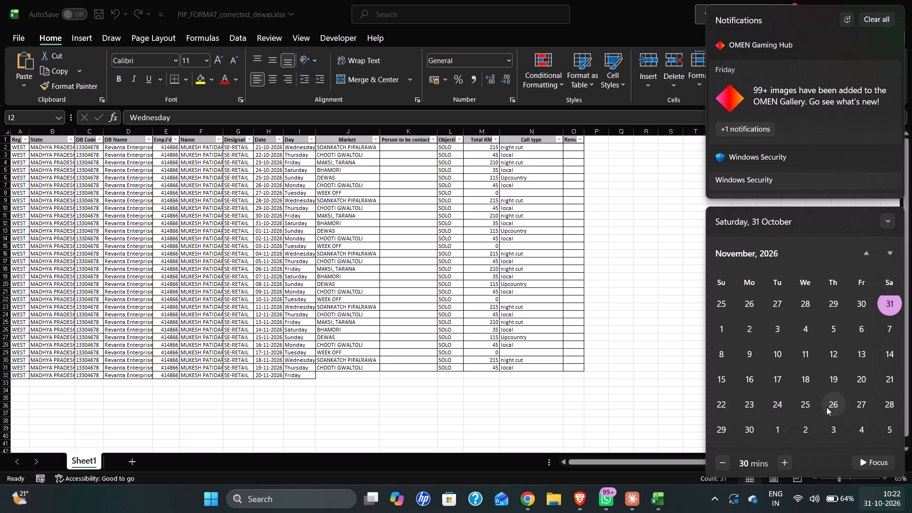
pyautogui.scroll(-1, 826, 407)
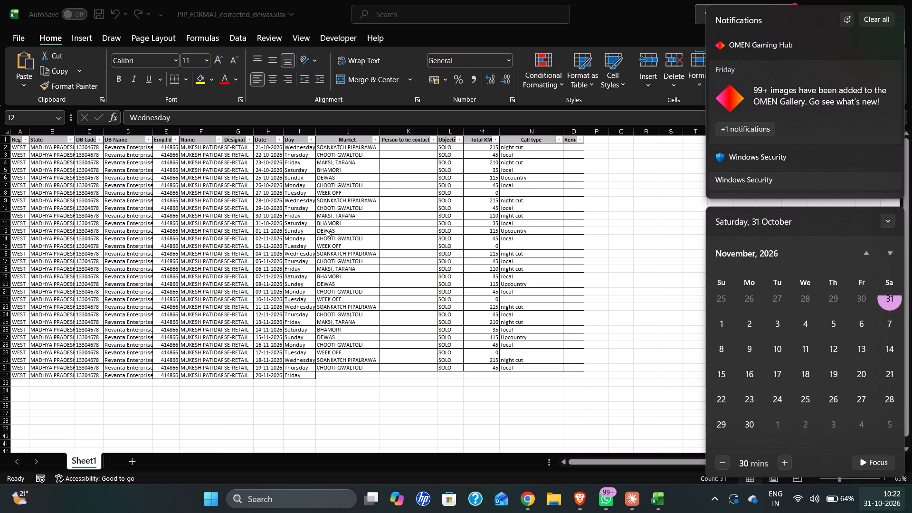
pyautogui.click(332, 144)
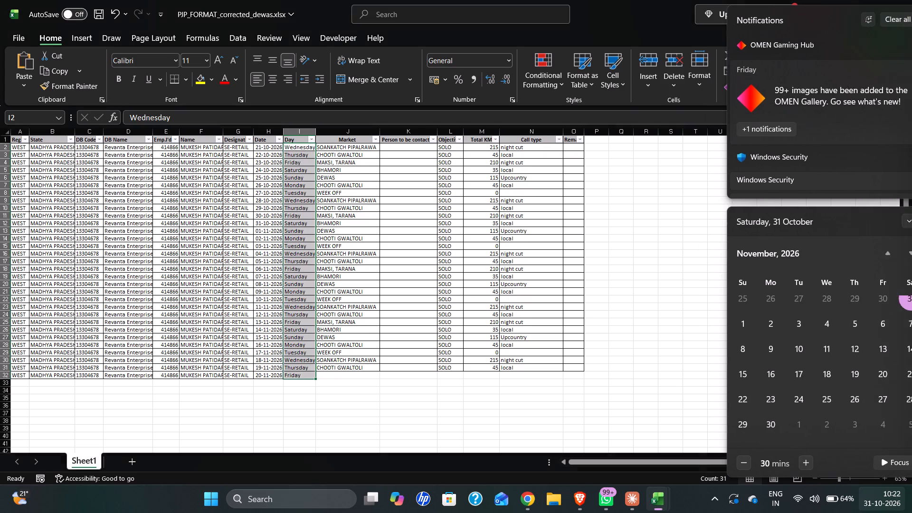
# Set the Market cells J2 to J6 to "MAKSI, TARANA", BHAMORI, DEWAS, CHOOTI GWALTOLI and WEEK OFF.
pyautogui.click(335, 147)
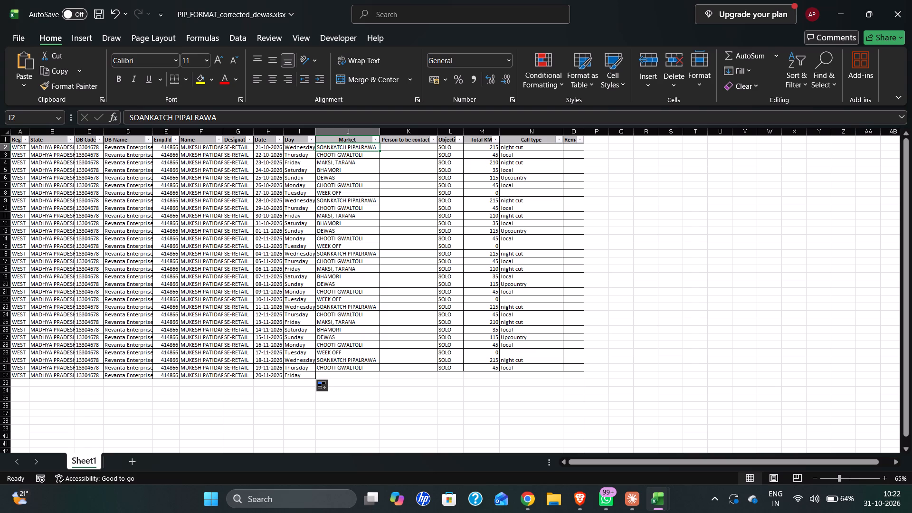
pyautogui.press('m')
pyautogui.press('Return')
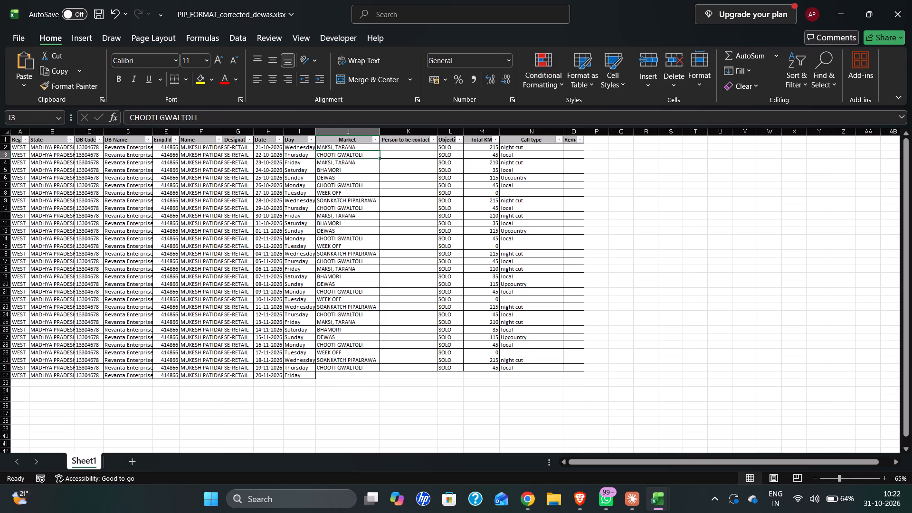
pyautogui.press('b')
pyautogui.press('Return')
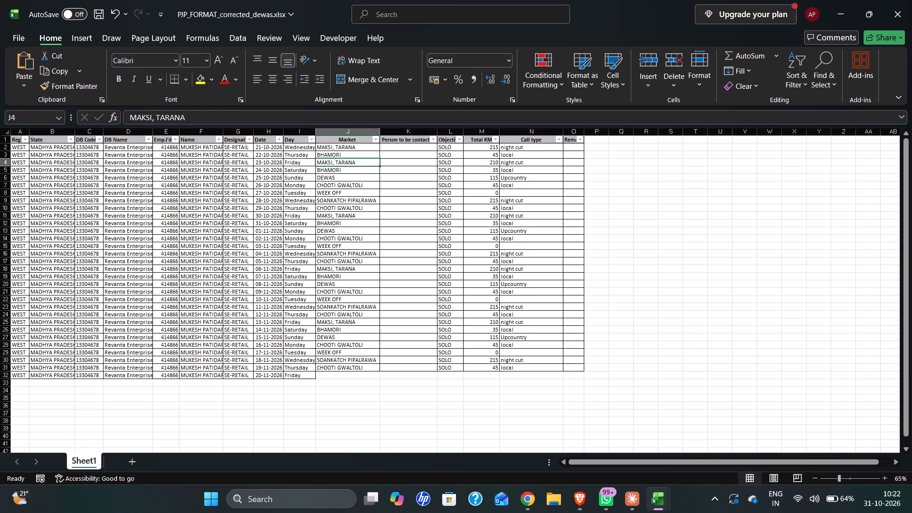
pyautogui.press('d')
pyautogui.press('Return')
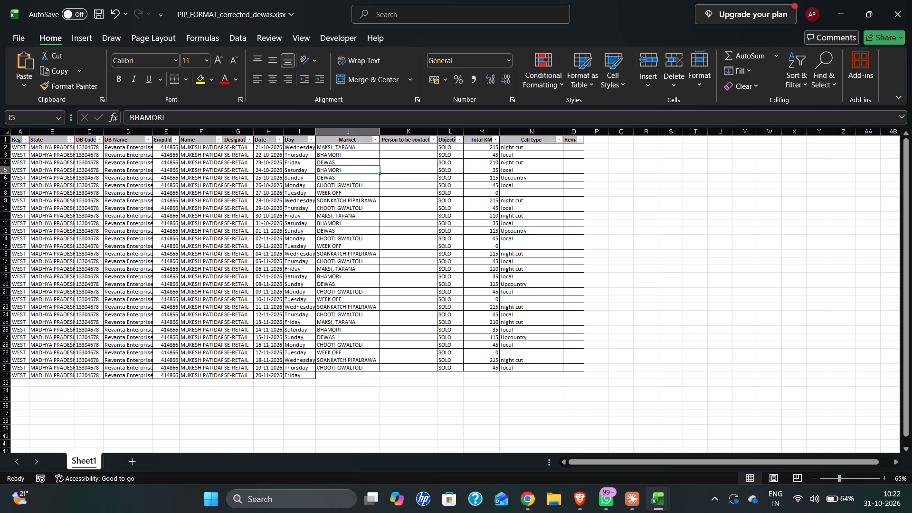
pyautogui.press('c')
pyautogui.press('Return')
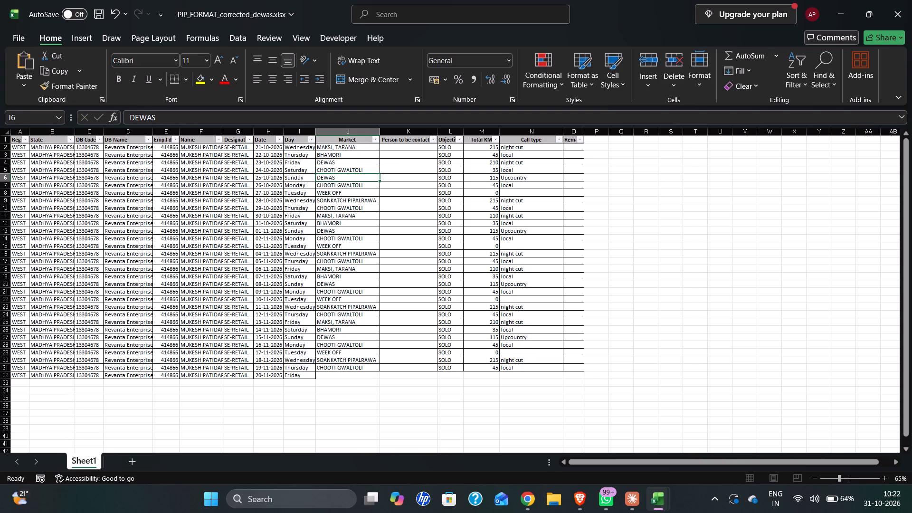
pyautogui.press('w')
pyautogui.press('Return')
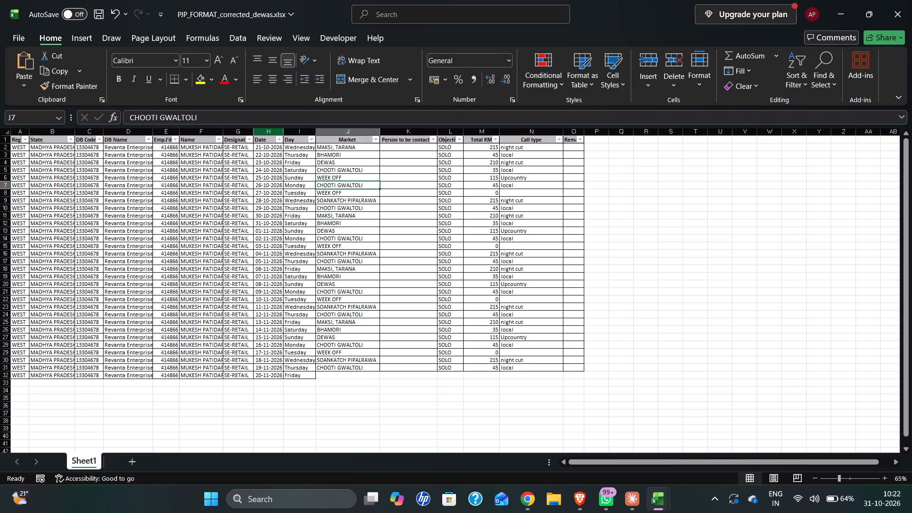
pyautogui.moveTo(322, 147); pyautogui.dragTo(338, 179)
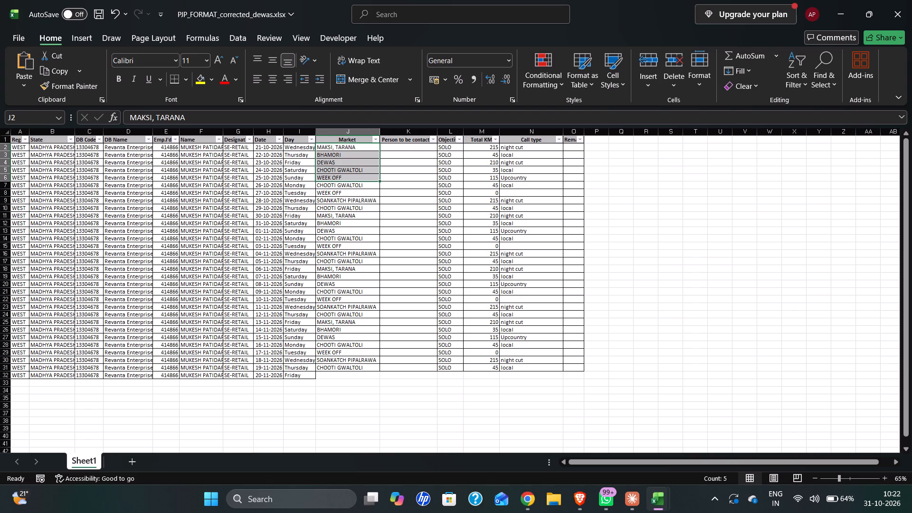
pyautogui.click(378, 180)
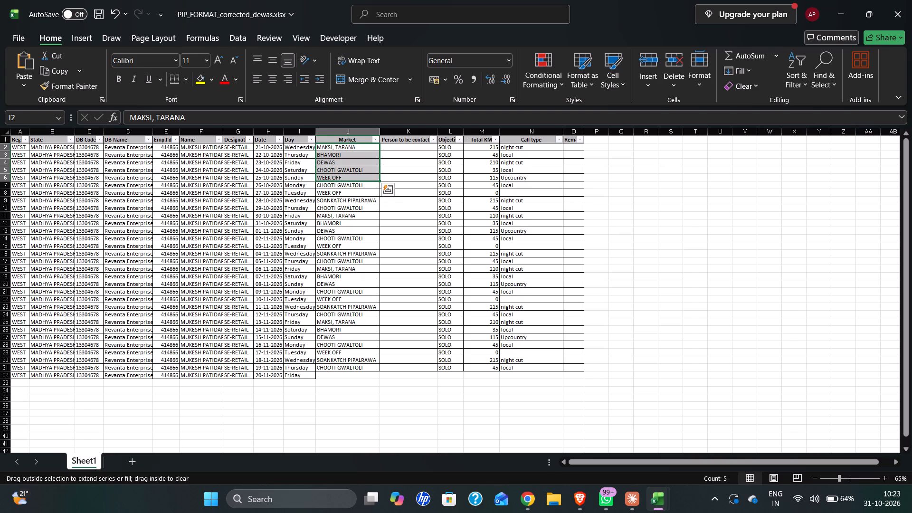
# Set the Market cells J7 to J13 to SOANKATCH PIPALRAWA, CHOOTI GWALTOLI, "MAKSI, TARANA", BHAMORI, DEWAS, CHOOTI GWALTOLI and WEEK OFF.
pyautogui.click(357, 176)
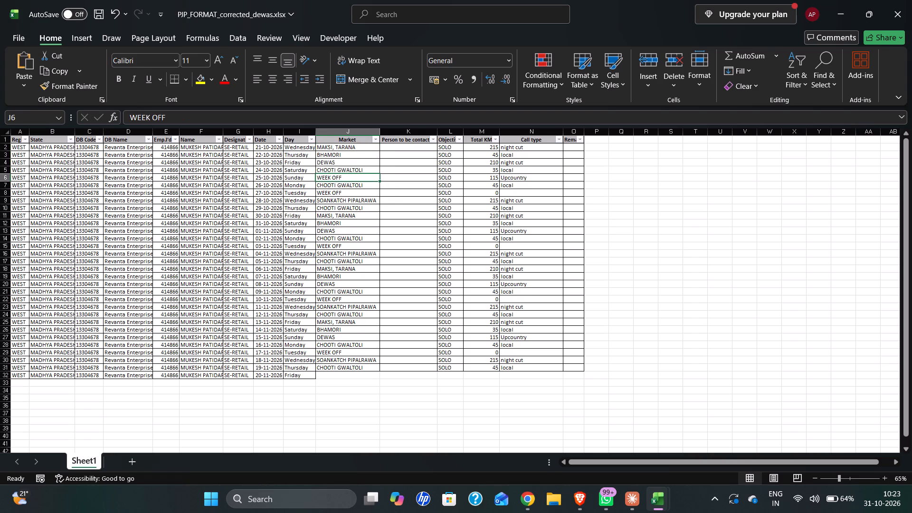
pyautogui.press('Return')
pyautogui.press('s')
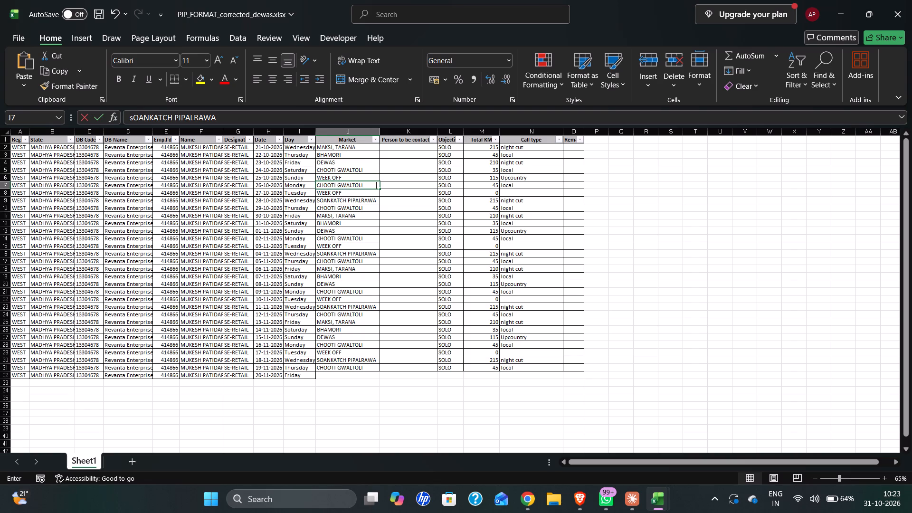
pyautogui.press('Return')
pyautogui.press('c')
pyautogui.press('Return')
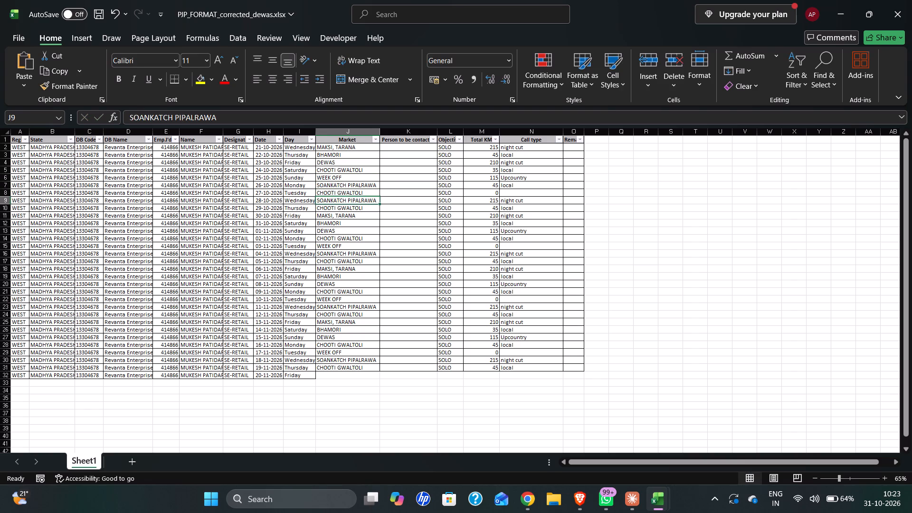
pyautogui.press('m')
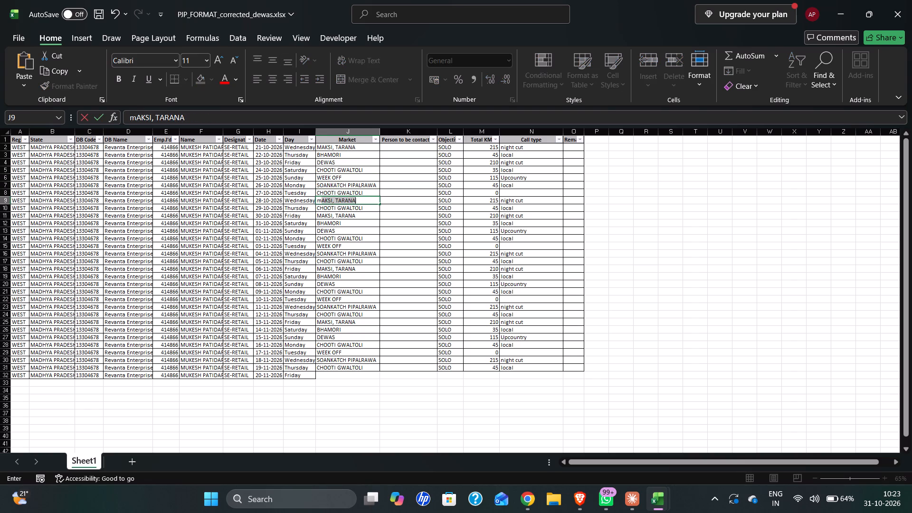
pyautogui.press('Return')
pyautogui.press('b')
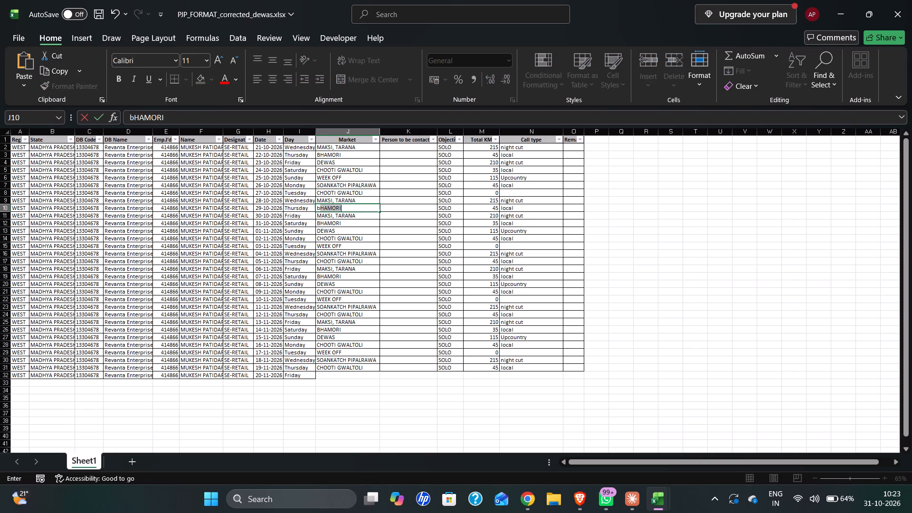
pyautogui.press('Return')
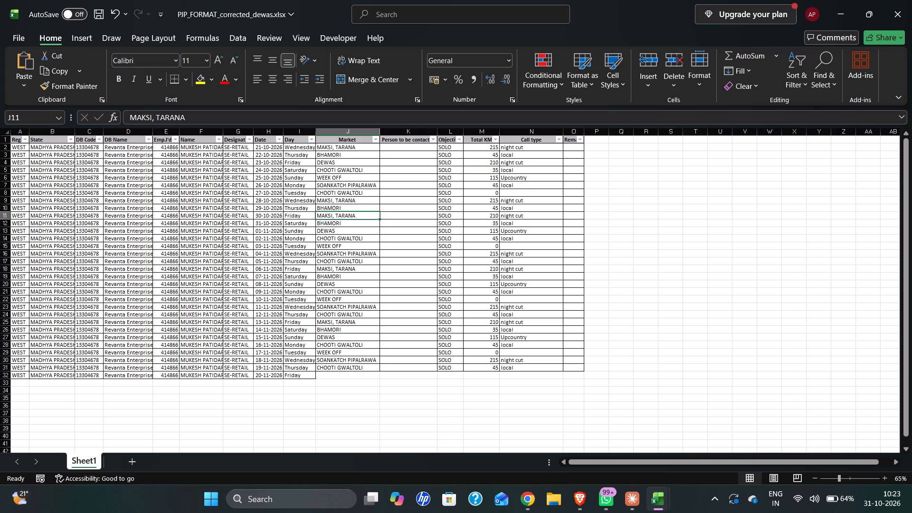
pyautogui.press('d')
pyautogui.press('Return')
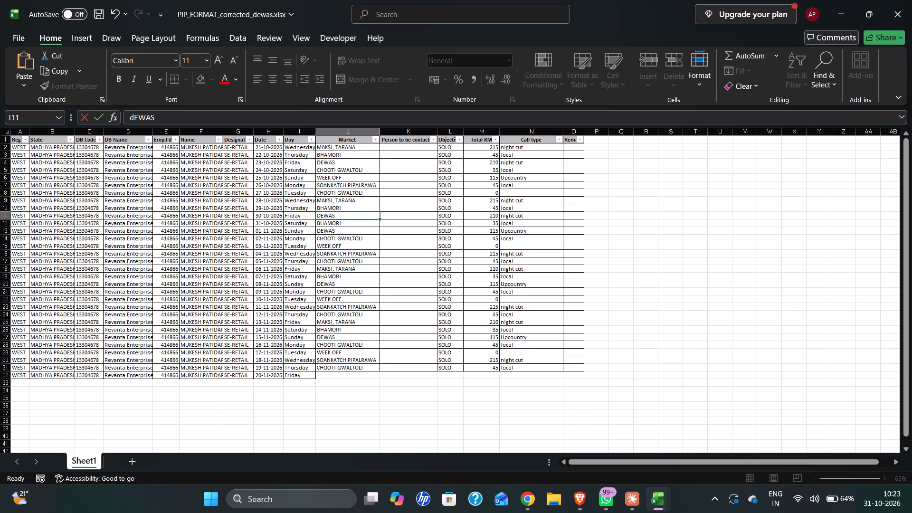
pyautogui.press('c')
pyautogui.press('Return')
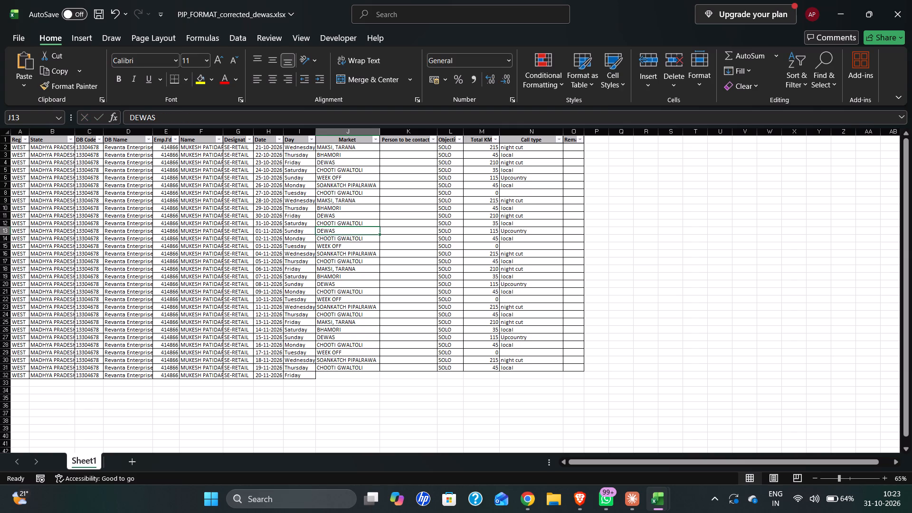
pyautogui.press('w')
pyautogui.press('Return')
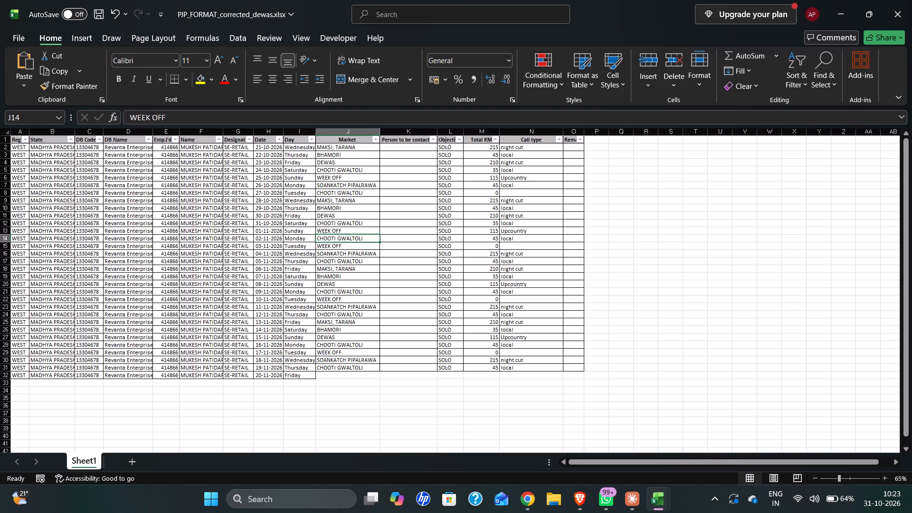
# Fill the weekly market pattern from J7:J13 down the Market column to row 32.
pyautogui.click(324, 184)
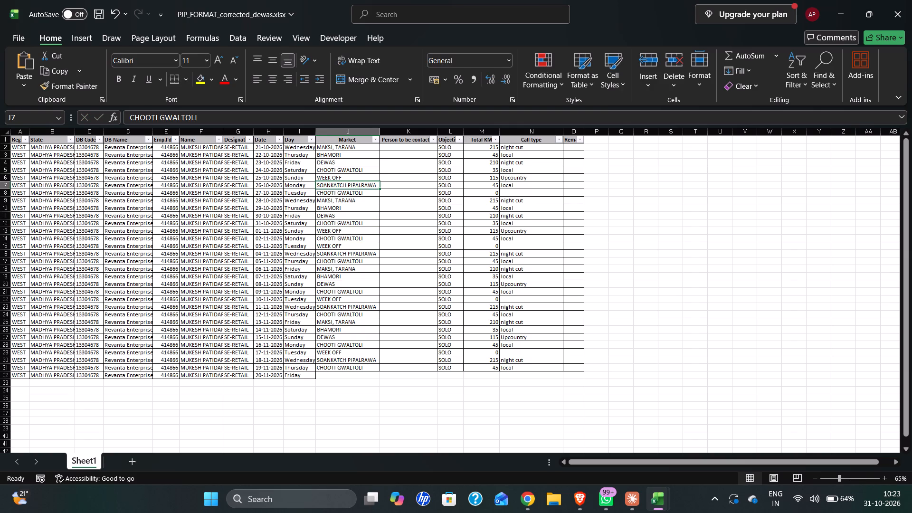
pyautogui.moveTo(321, 185); pyautogui.dragTo(328, 230)
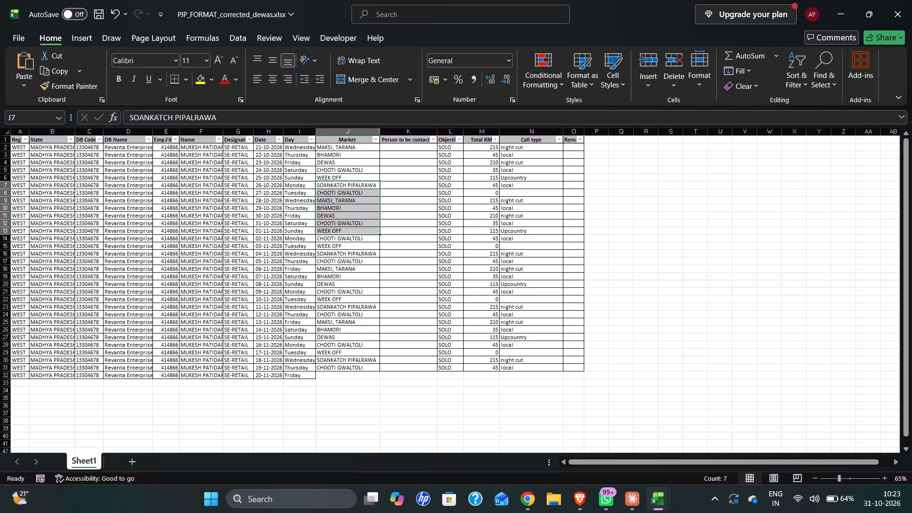
pyautogui.moveTo(380, 233); pyautogui.dragTo(380, 254)
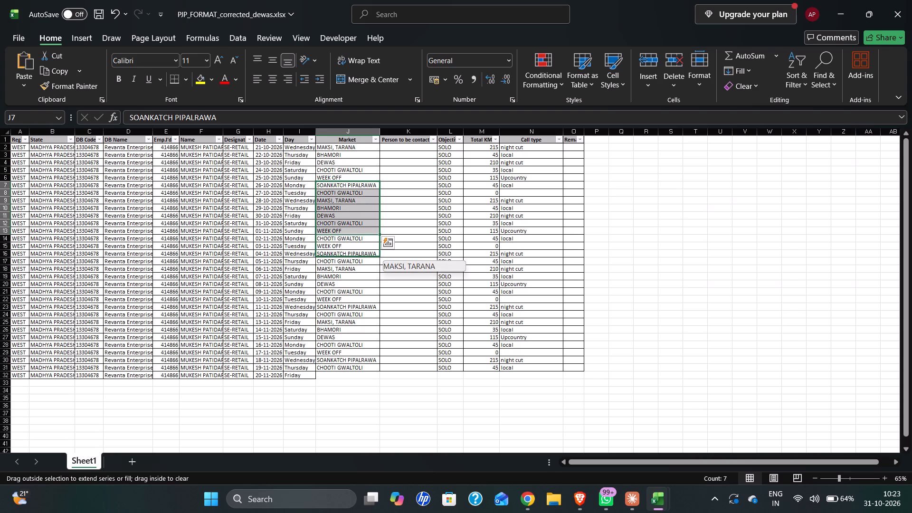
pyautogui.moveTo(380, 254); pyautogui.dragTo(377, 304)
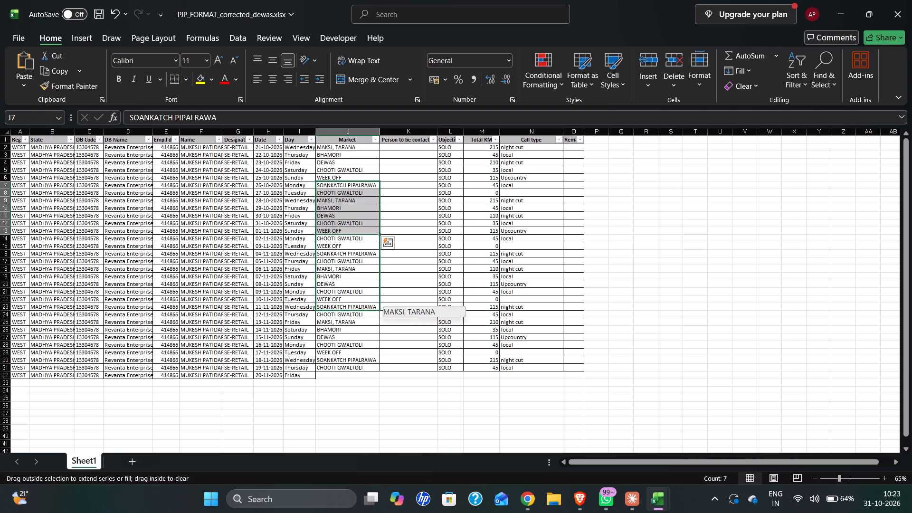
pyautogui.moveTo(377, 304); pyautogui.dragTo(372, 291)
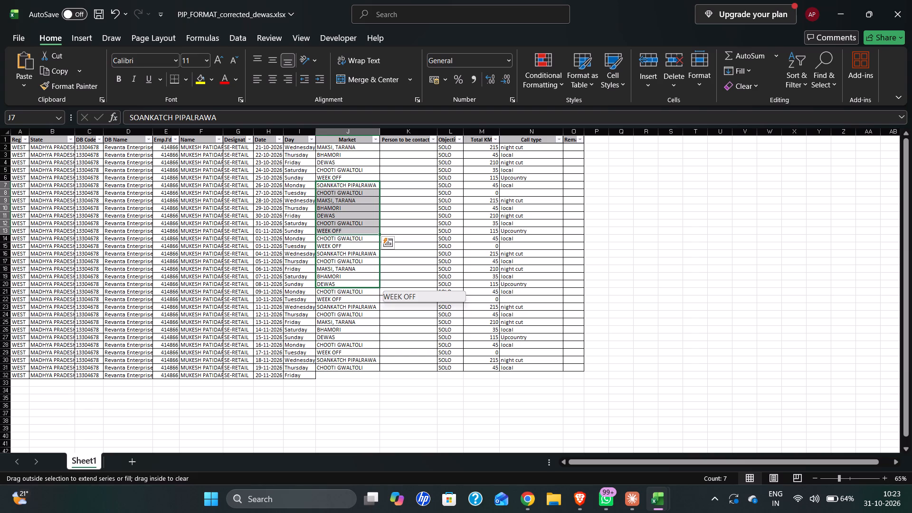
pyautogui.moveTo(372, 291); pyautogui.dragTo(376, 317)
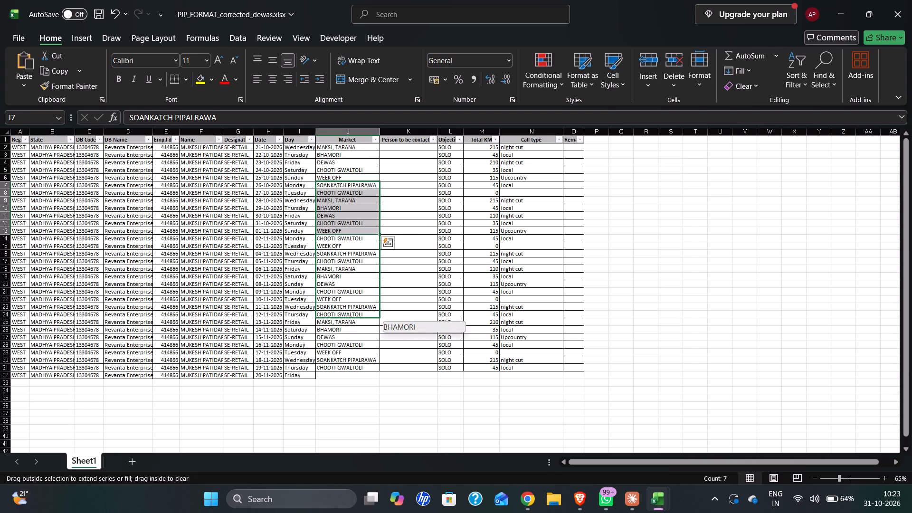
pyautogui.moveTo(376, 317); pyautogui.dragTo(378, 344)
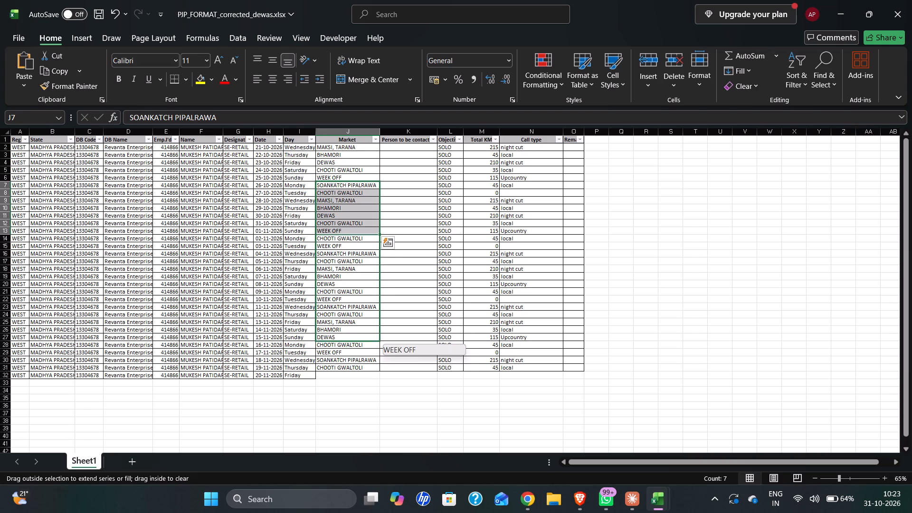
pyautogui.moveTo(378, 344); pyautogui.dragTo(379, 400)
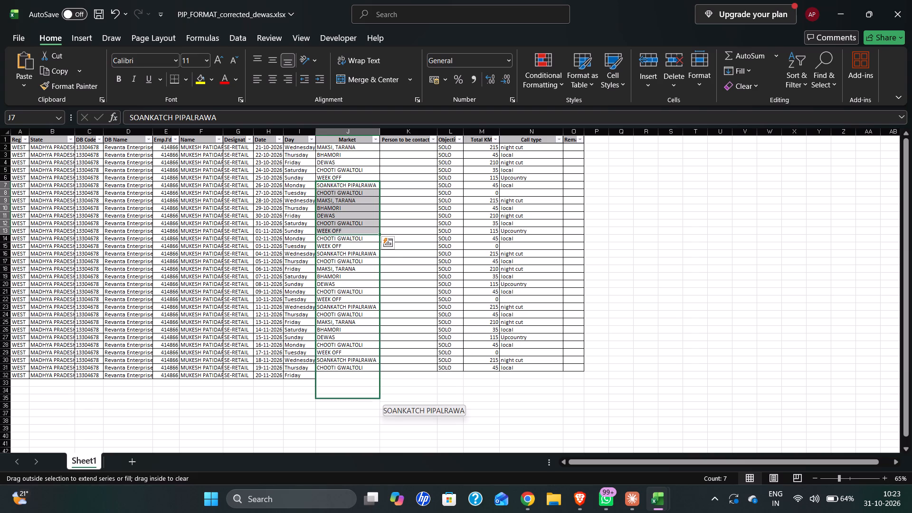
pyautogui.moveTo(379, 400); pyautogui.dragTo(374, 379)
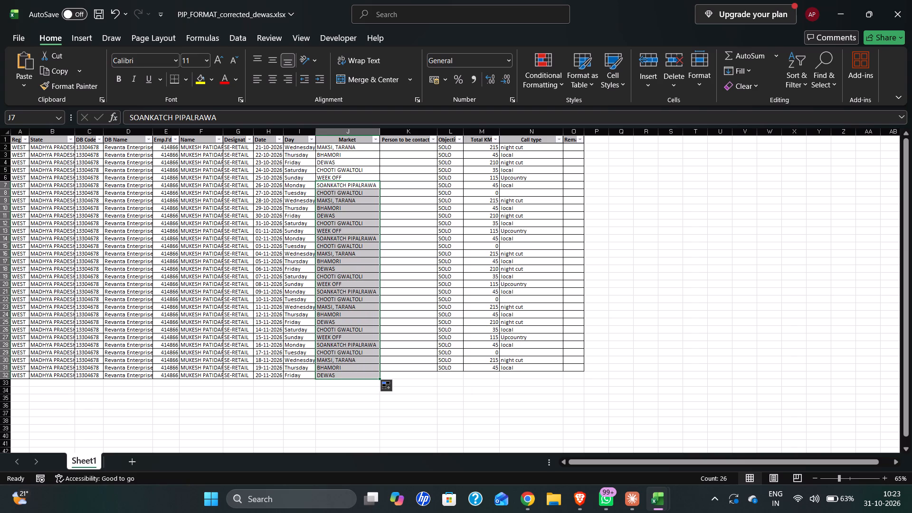
# Set the Total KM cells M2 to M6 to 210, 35, 115, 45 and 0.
pyautogui.click(484, 147)
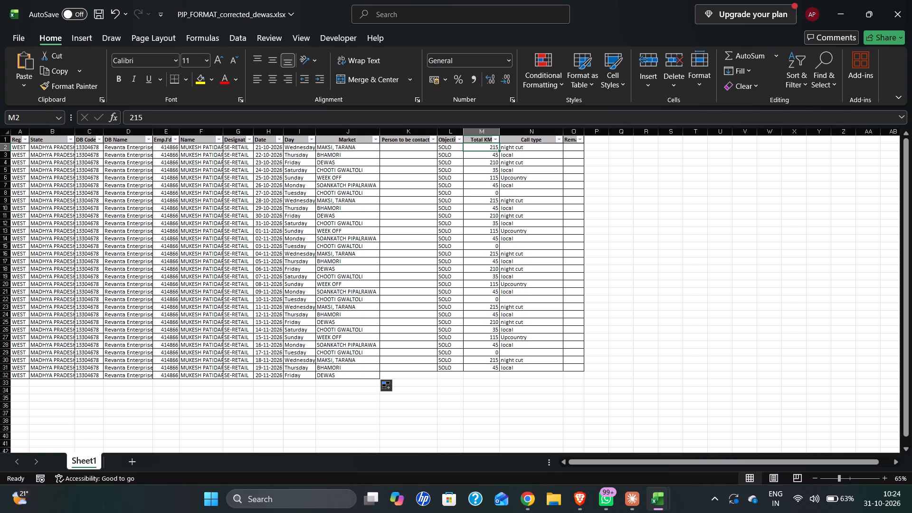
pyautogui.press('2')
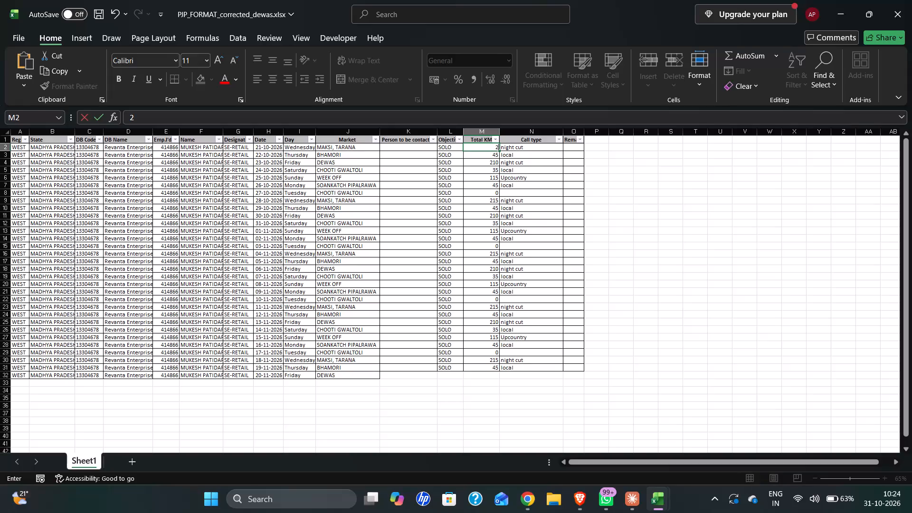
pyautogui.press('1')
pyautogui.press('0')
pyautogui.press('Return')
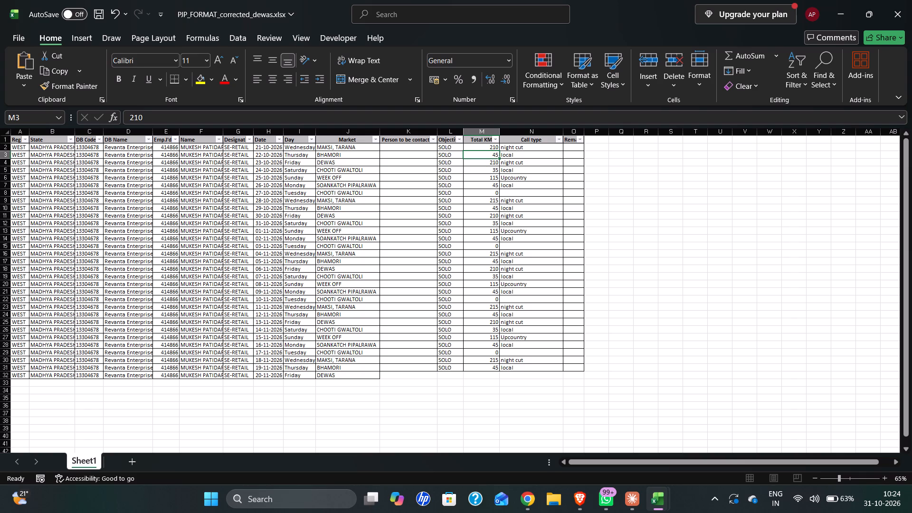
pyautogui.write('35')
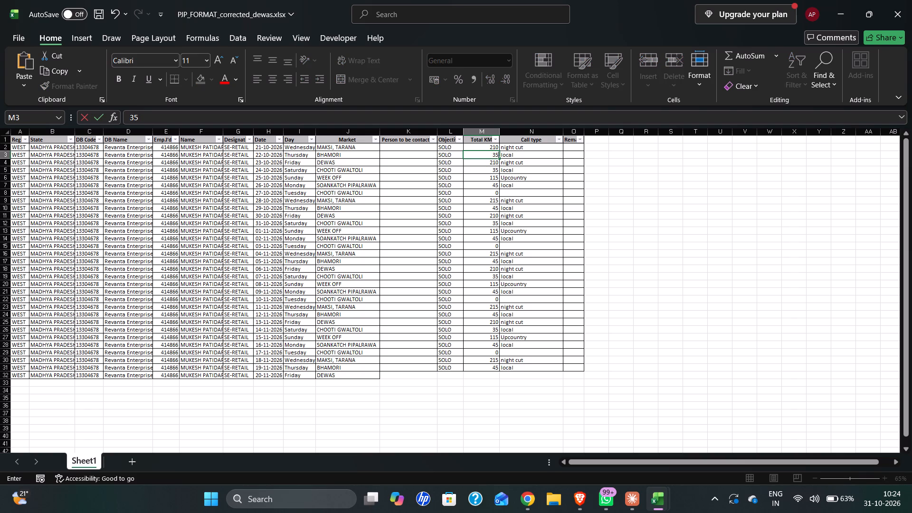
pyautogui.press('Return')
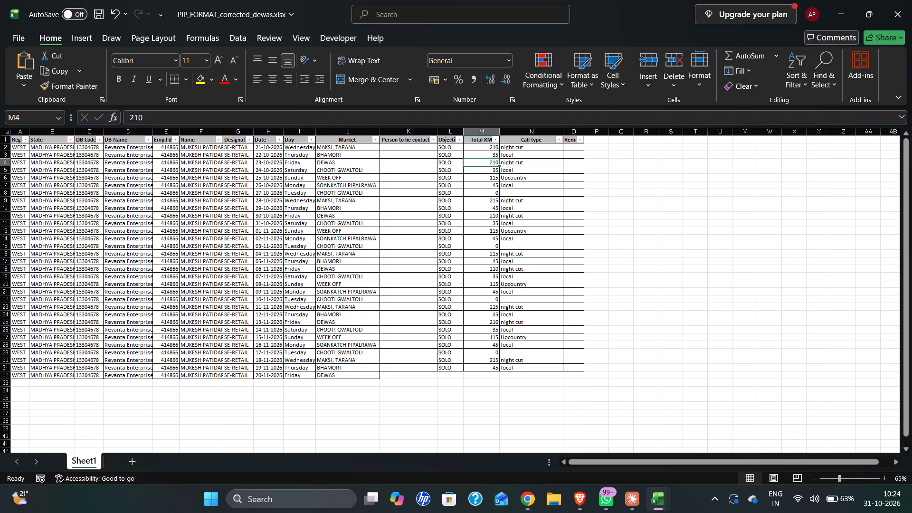
pyautogui.write('115')
pyautogui.press('Return')
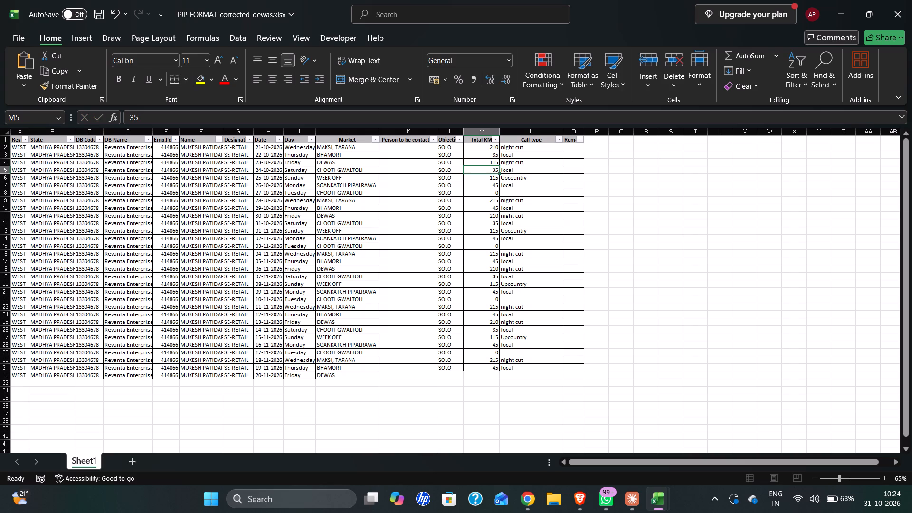
pyautogui.write('45')
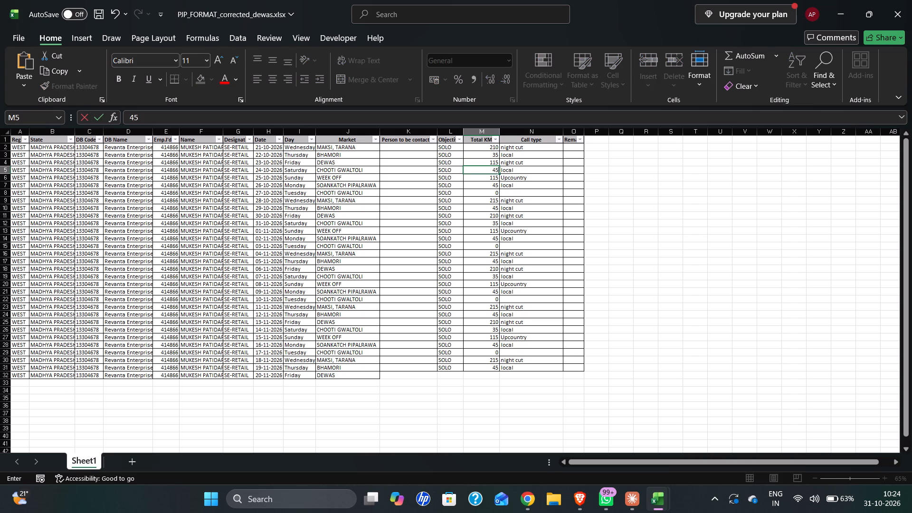
pyautogui.press('Return')
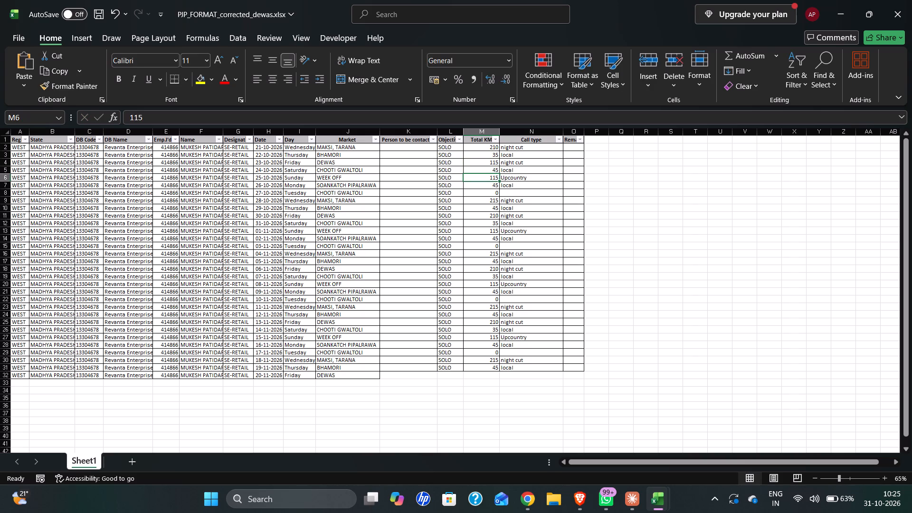
pyautogui.press('0')
pyautogui.press('Return')
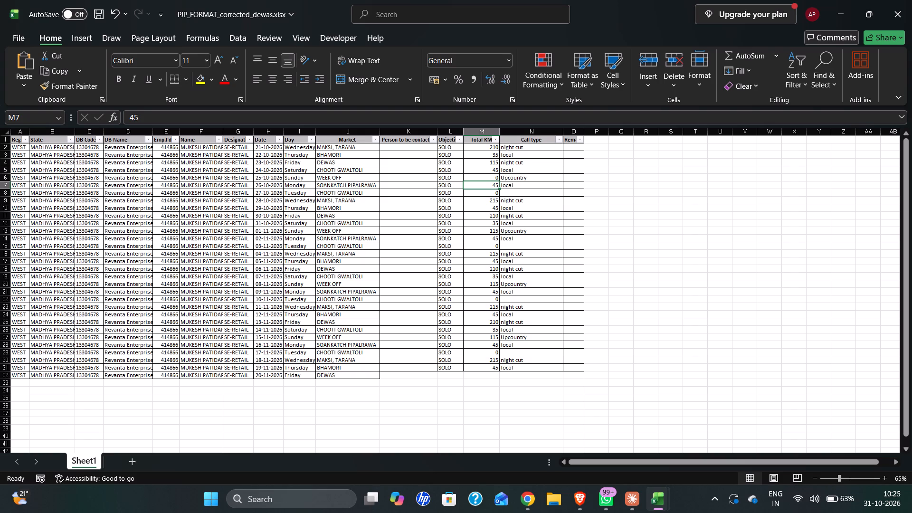
# Set the Total KM cells M7 to M13 to 215, 45, 210, 35, 115, 45 and 0.
pyautogui.write('215')
pyautogui.press('Return')
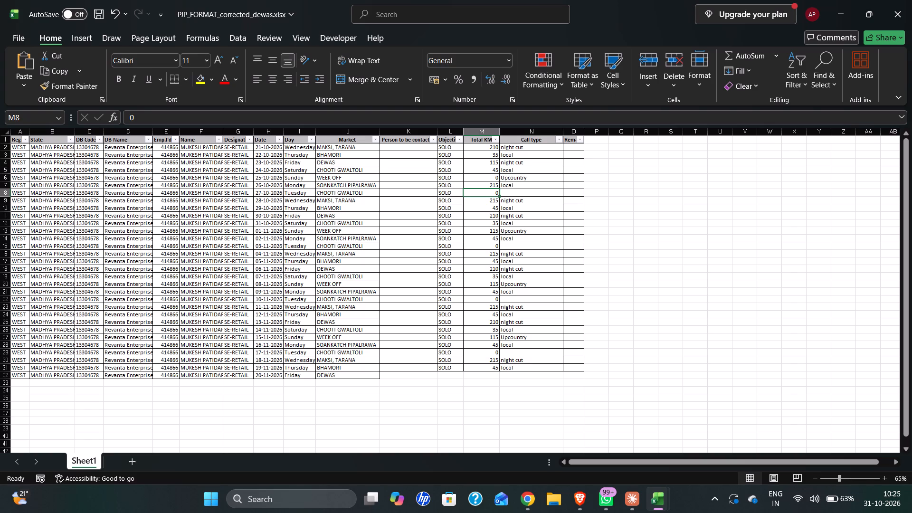
pyautogui.write('45')
pyautogui.press('Return')
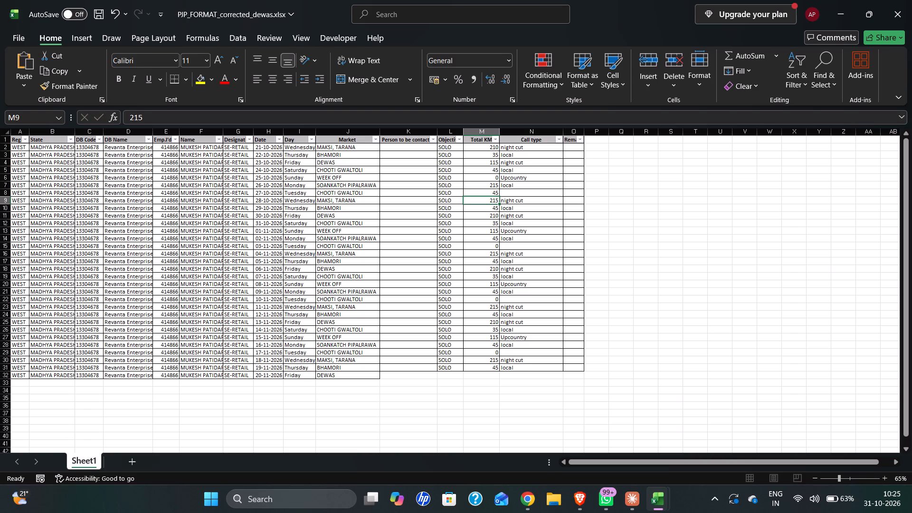
pyautogui.write('210')
pyautogui.press('Return')
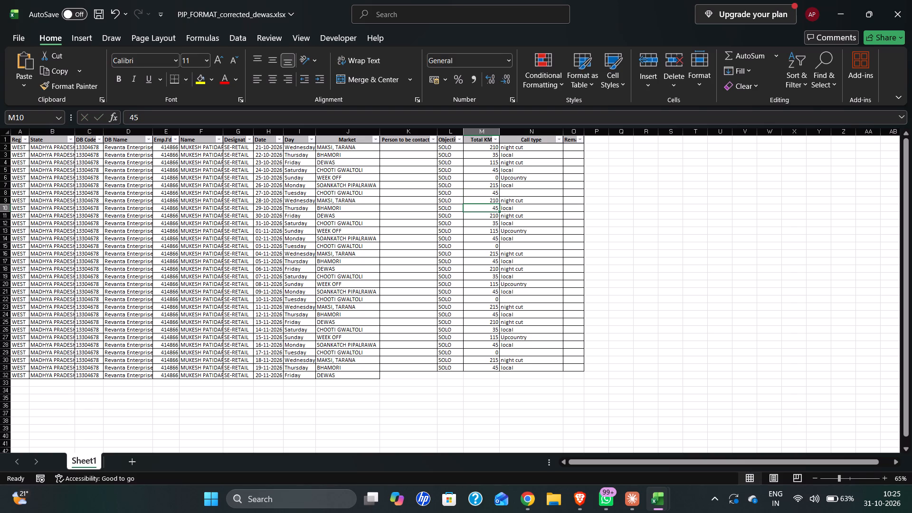
pyautogui.write('35')
pyautogui.press('Return')
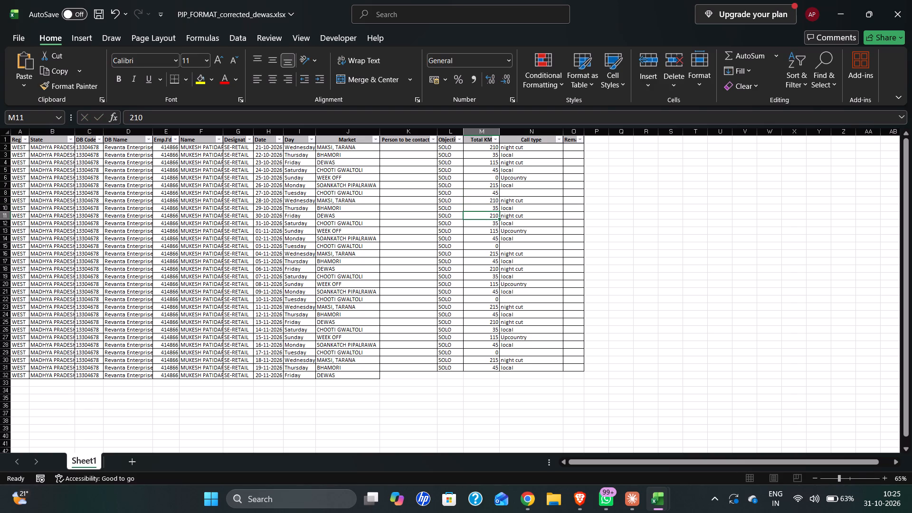
pyautogui.write('115')
pyautogui.press('Return')
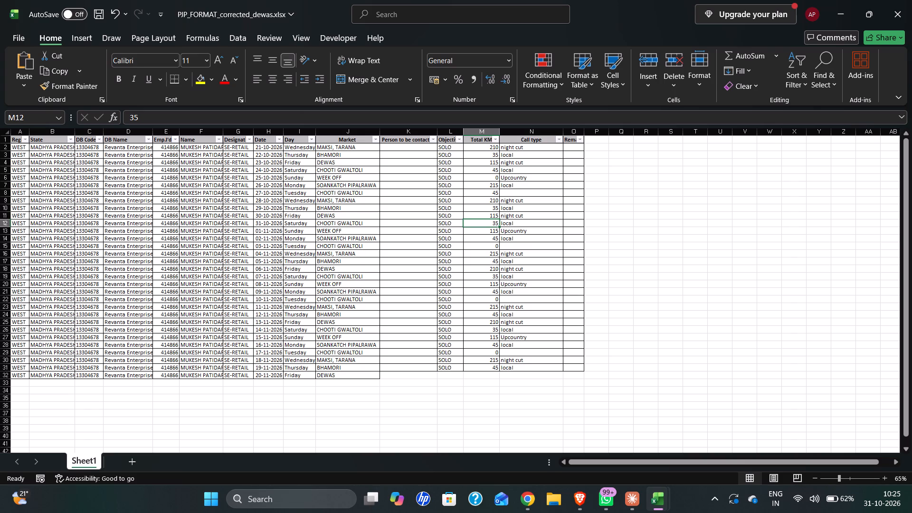
pyautogui.write('45')
pyautogui.press('Return')
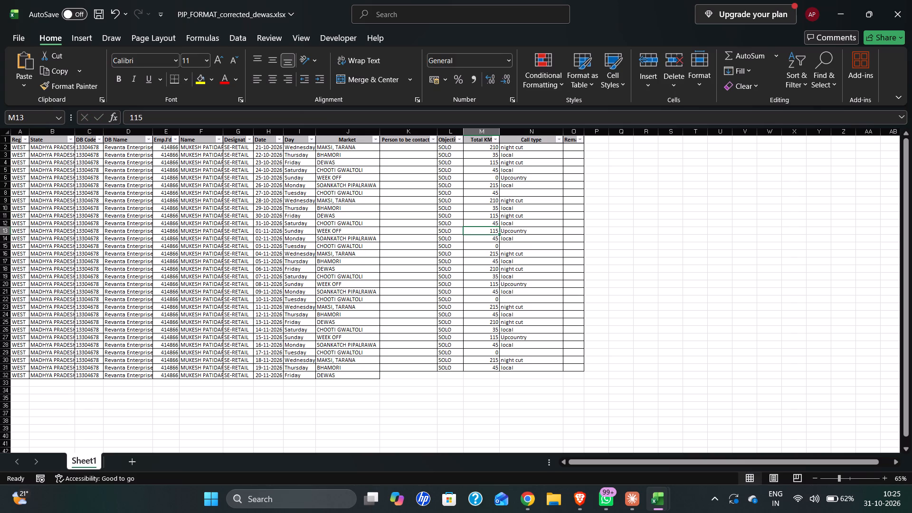
pyautogui.press('0')
pyautogui.press('Return')
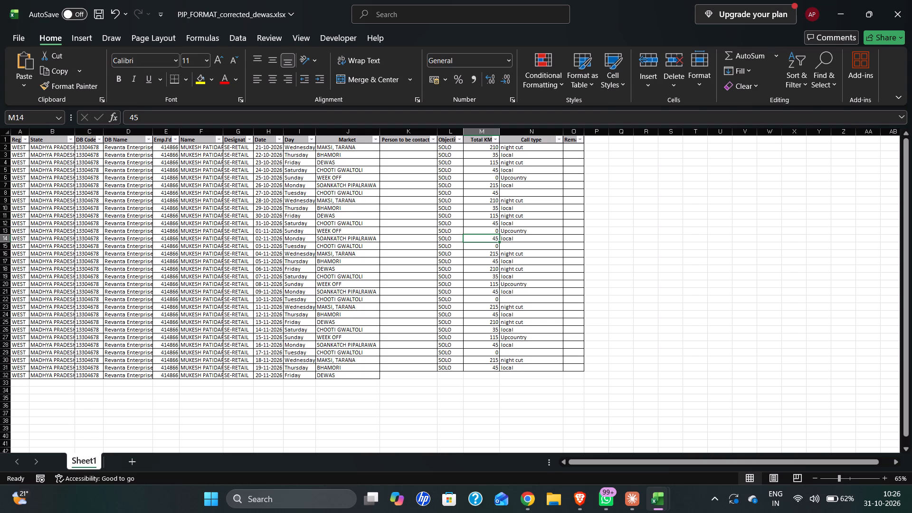
# Copy the weekly Total KM values in M7:M13 and paste them starting at M14, M21 and M28.
pyautogui.moveTo(484, 186); pyautogui.dragTo(510, 215)
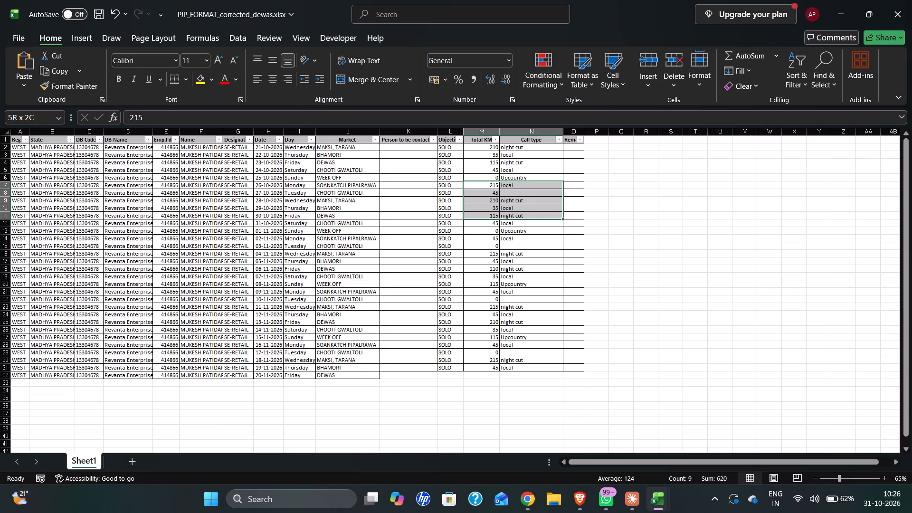
pyautogui.moveTo(510, 215); pyautogui.dragTo(510, 228)
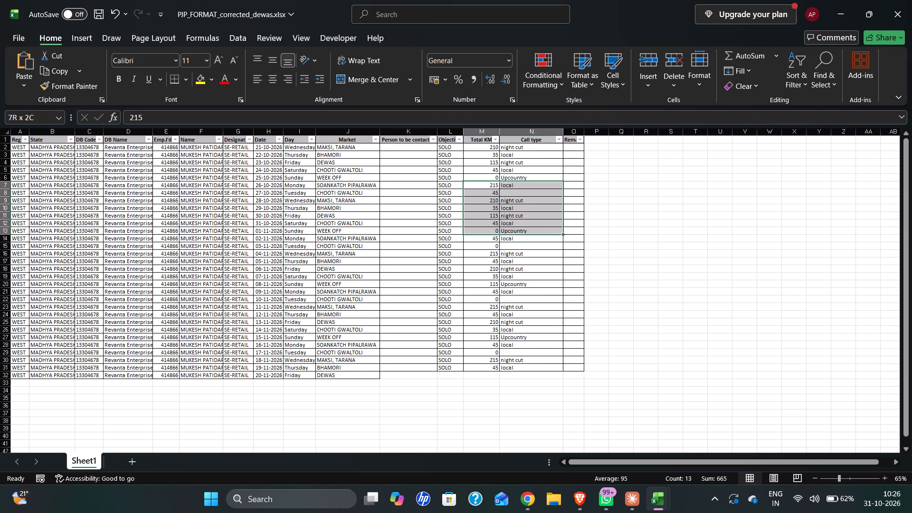
pyautogui.moveTo(510, 228); pyautogui.dragTo(476, 227)
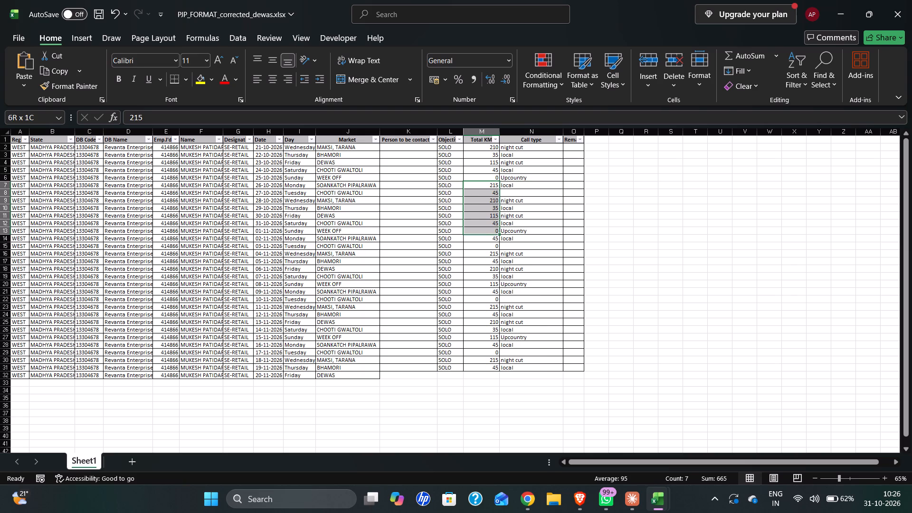
pyautogui.moveTo(476, 227); pyautogui.dragTo(479, 233)
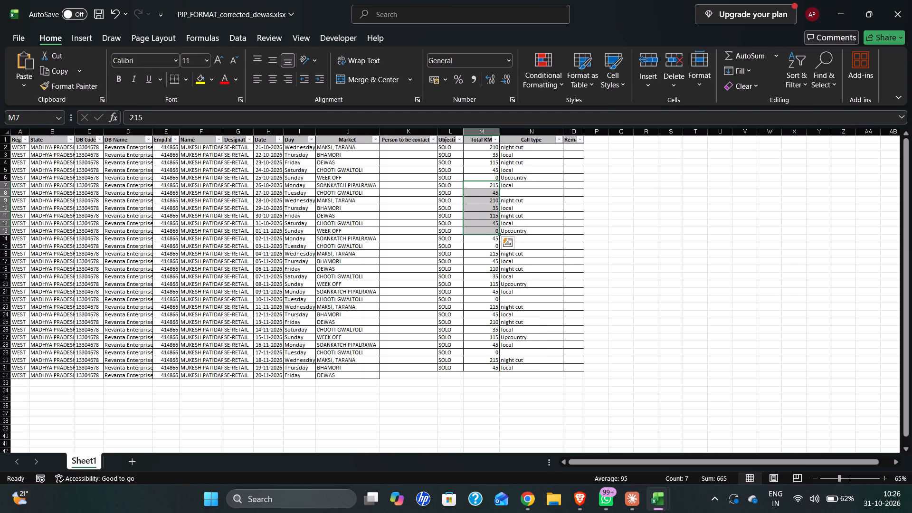
pyautogui.click(498, 235)
pyautogui.hotkey('ctrl', 'c')
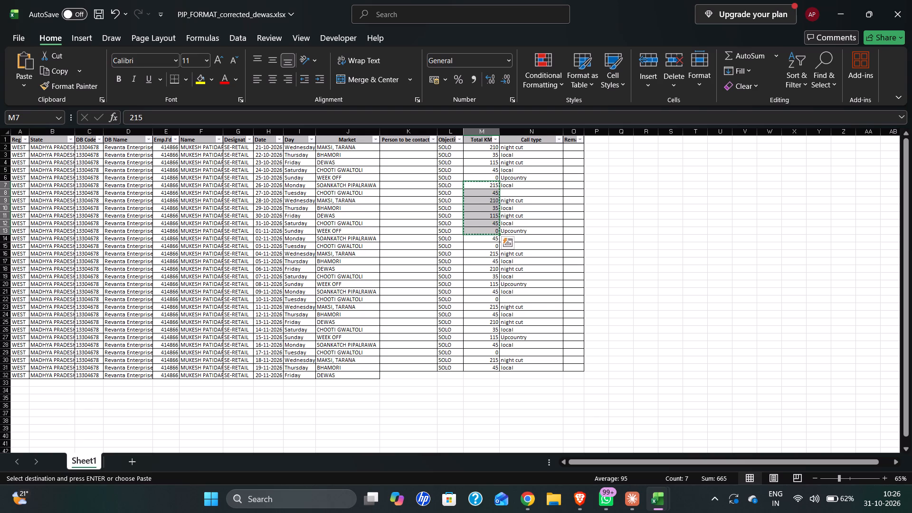
pyautogui.click(473, 239)
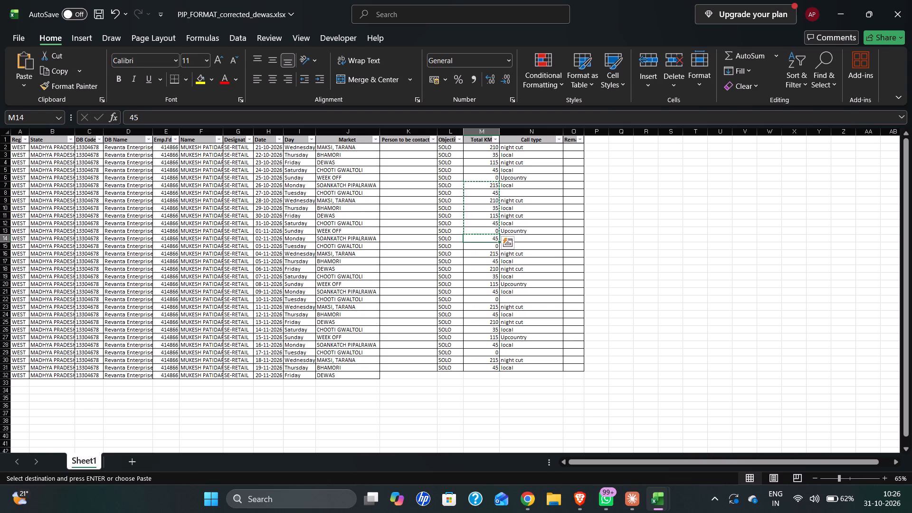
pyautogui.hotkey('ctrl', 'v')
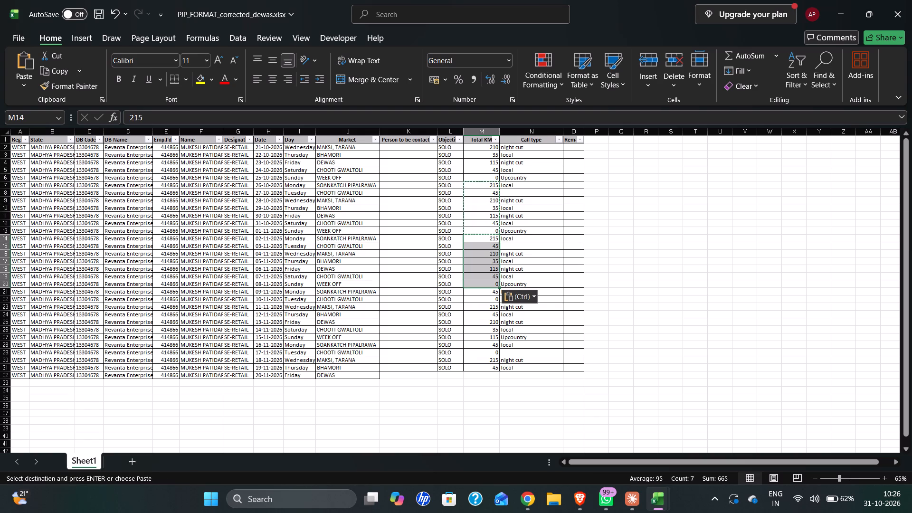
pyautogui.click(478, 290)
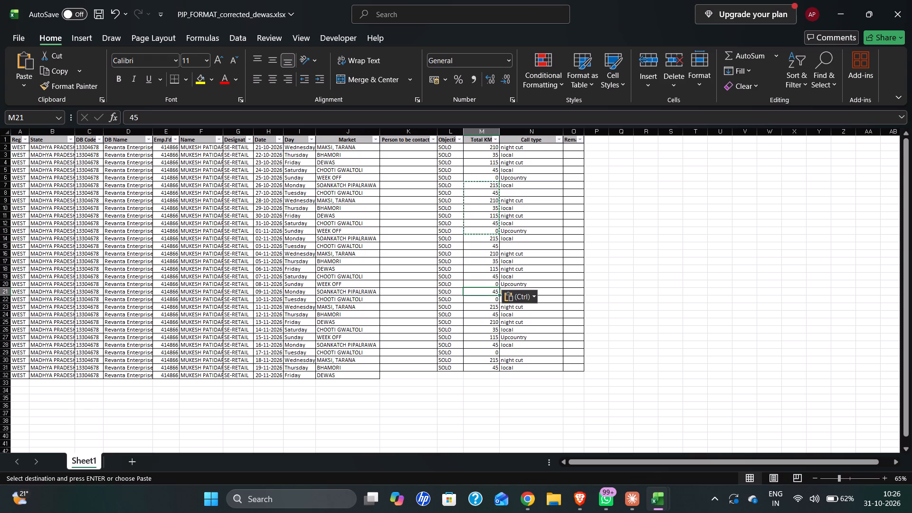
pyautogui.hotkey('ctrl', 'v')
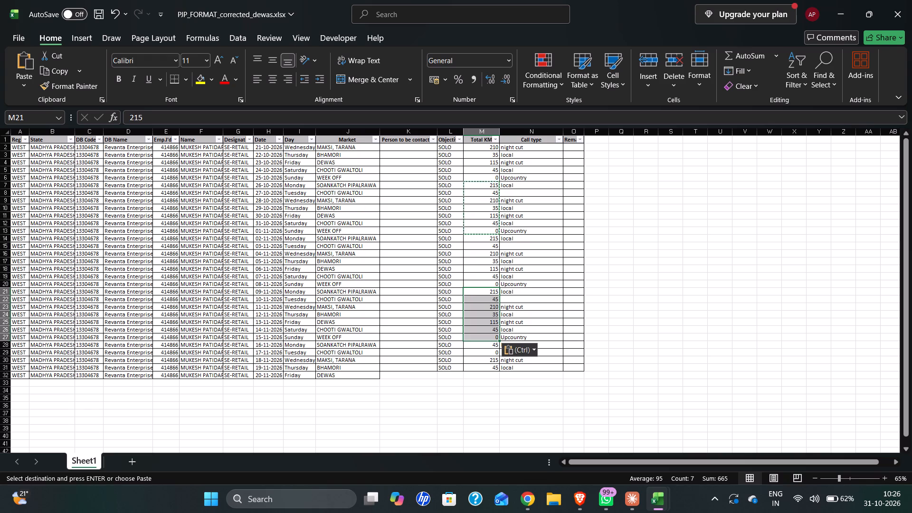
pyautogui.click(475, 346)
pyautogui.hotkey('ctrl', 'v')
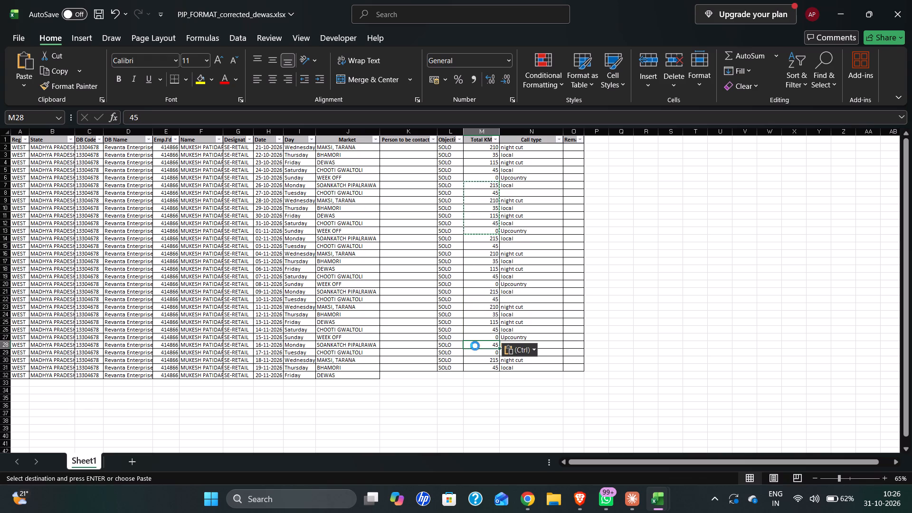
# Clear the surplus Total KM values in M34 and M33 below the last dated row.
pyautogui.click(473, 391)
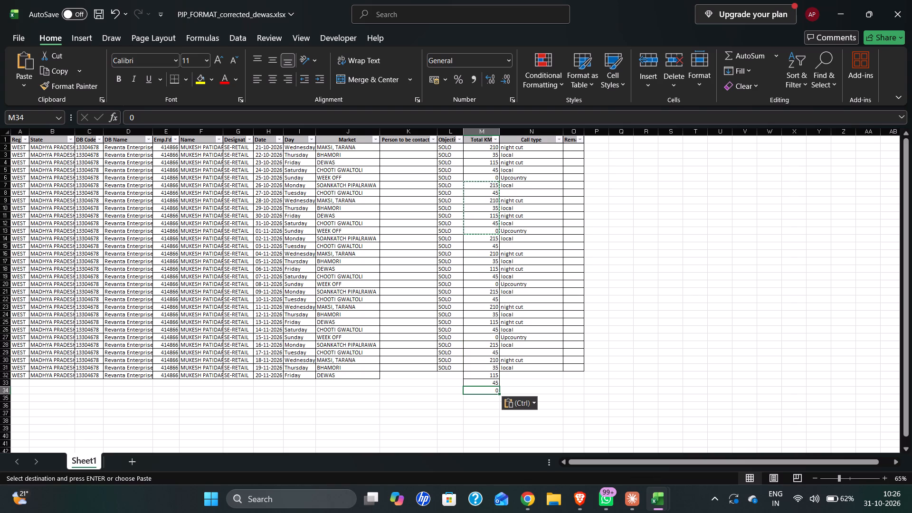
pyautogui.press('BackSpace')
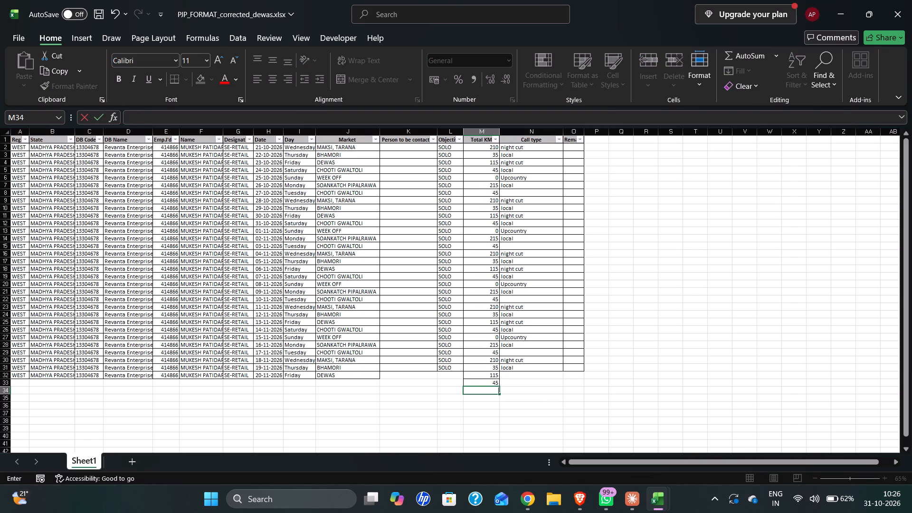
pyautogui.click(471, 382)
pyautogui.press('BackSpace')
# Fill SOLO from L31 down to L32 in the Objective column.
pyautogui.moveTo(446, 373); pyautogui.dragTo(446, 369)
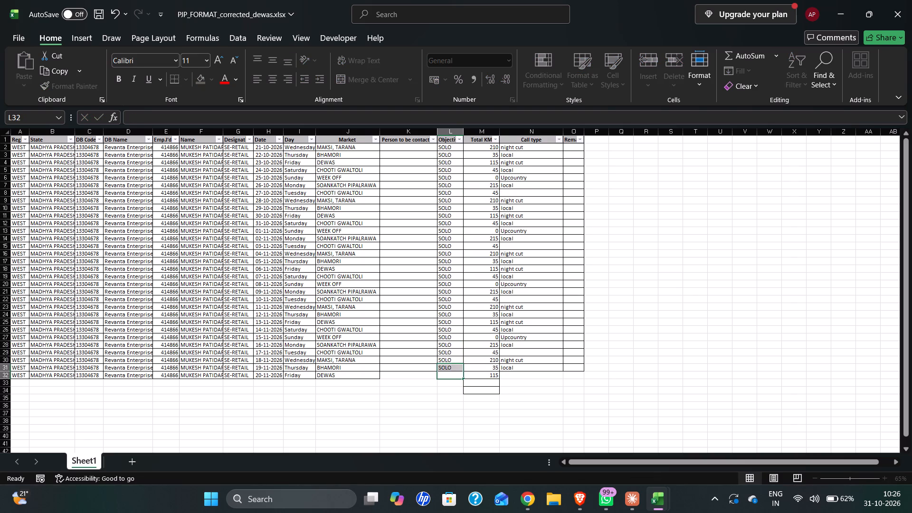
pyautogui.moveTo(446, 369); pyautogui.dragTo(446, 367)
pyautogui.click(446, 367)
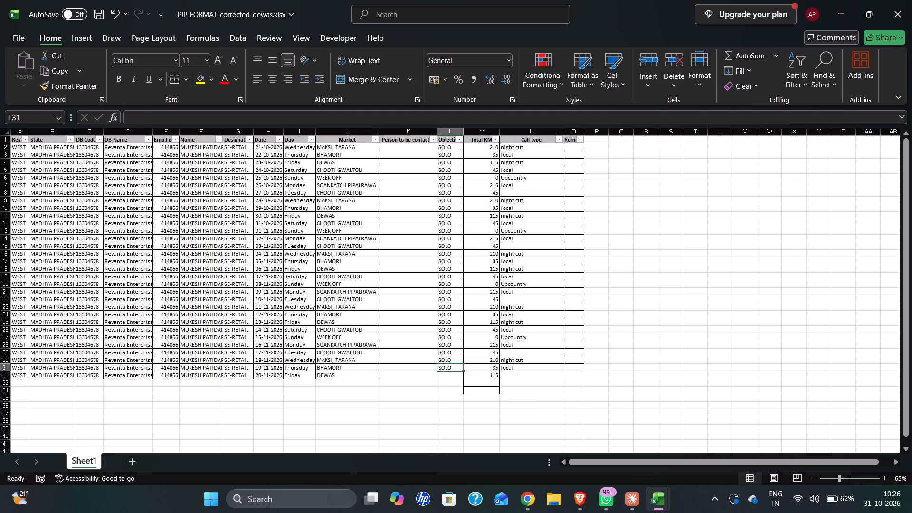
pyautogui.click(462, 370)
pyautogui.click(462, 370)
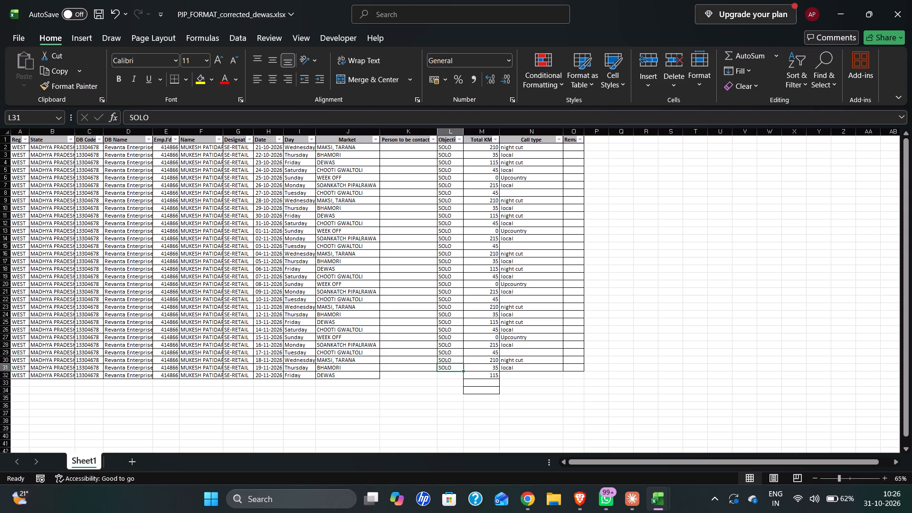
pyautogui.doubleClick(465, 371)
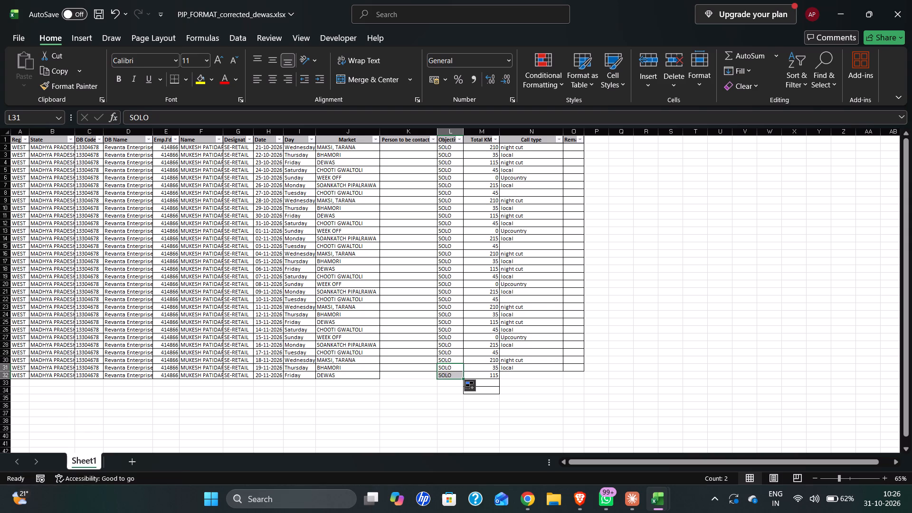
# Extend the blank bordered cell K31 down to K32 in the Person to be contacted column.
pyautogui.click(423, 368)
pyautogui.doubleClick(437, 370)
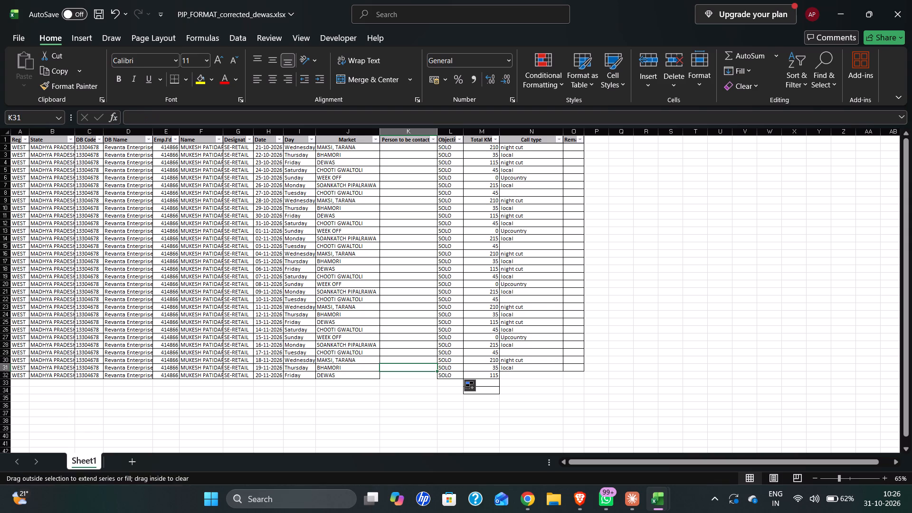
pyautogui.doubleClick(437, 371)
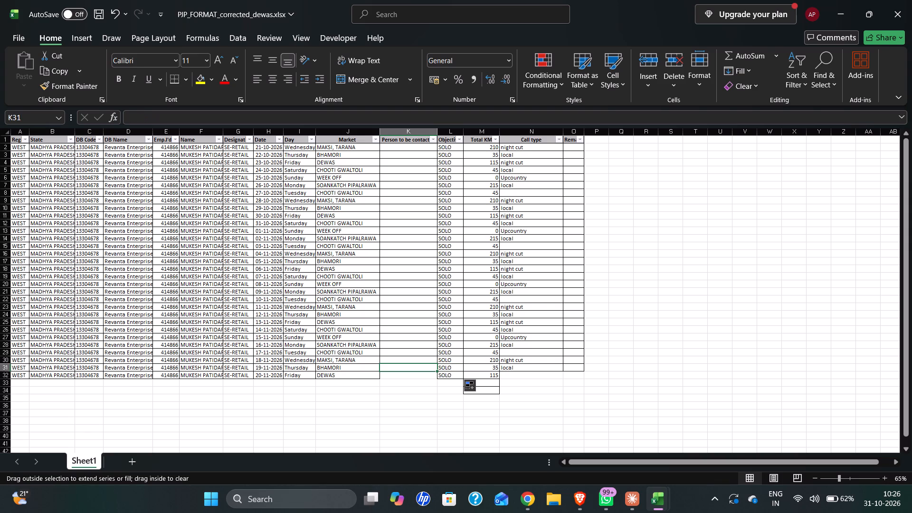
pyautogui.doubleClick(437, 371)
pyautogui.doubleClick(436, 371)
pyautogui.moveTo(436, 371); pyautogui.dragTo(436, 376)
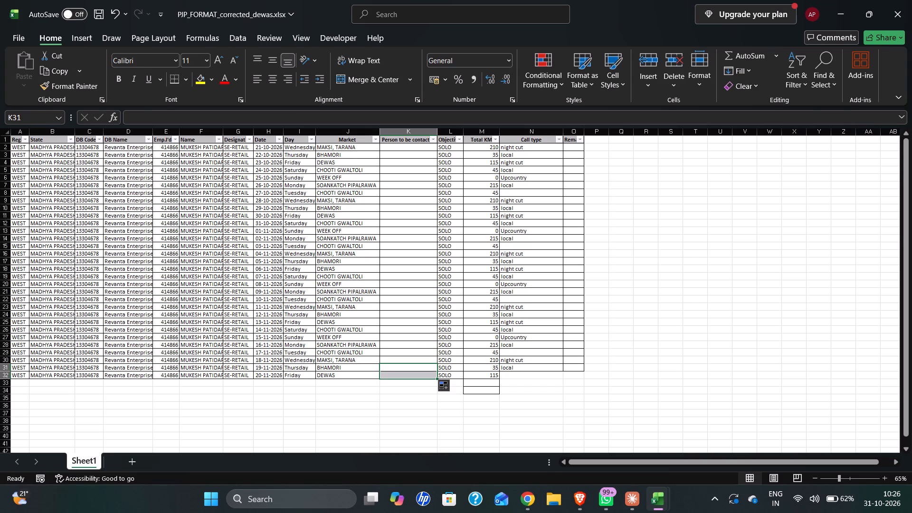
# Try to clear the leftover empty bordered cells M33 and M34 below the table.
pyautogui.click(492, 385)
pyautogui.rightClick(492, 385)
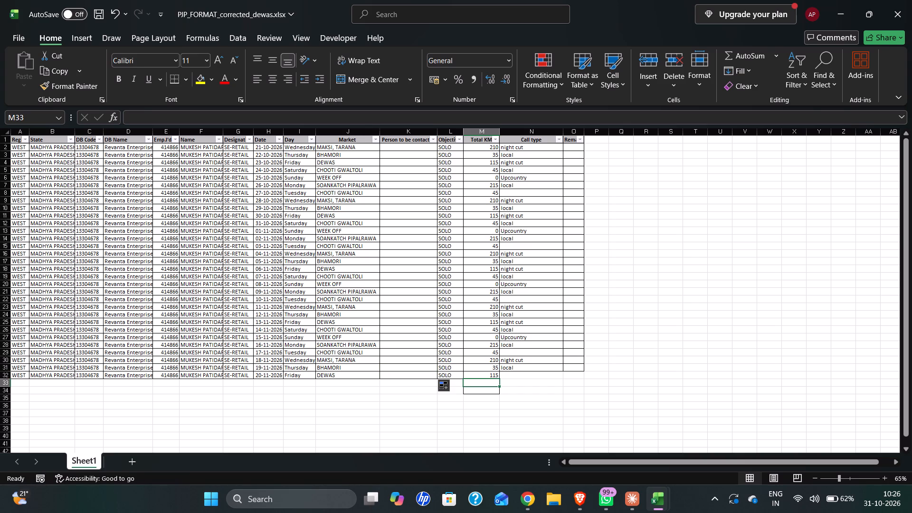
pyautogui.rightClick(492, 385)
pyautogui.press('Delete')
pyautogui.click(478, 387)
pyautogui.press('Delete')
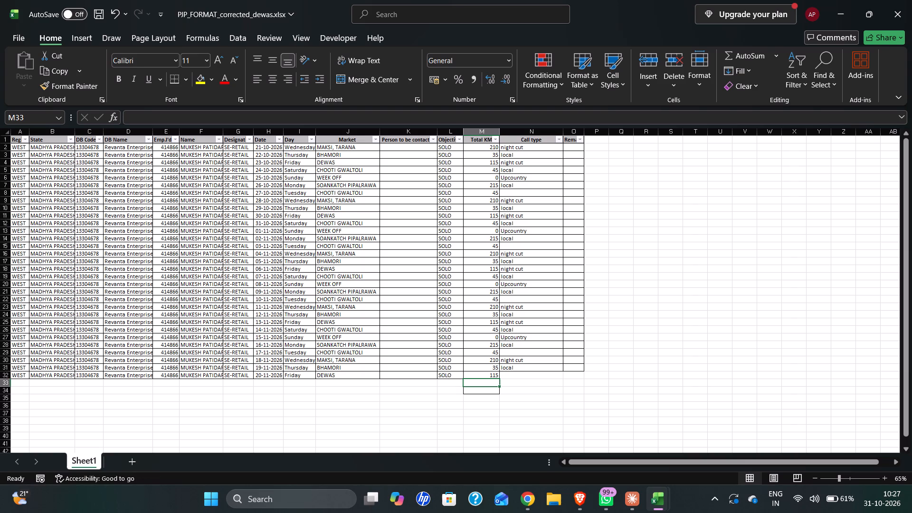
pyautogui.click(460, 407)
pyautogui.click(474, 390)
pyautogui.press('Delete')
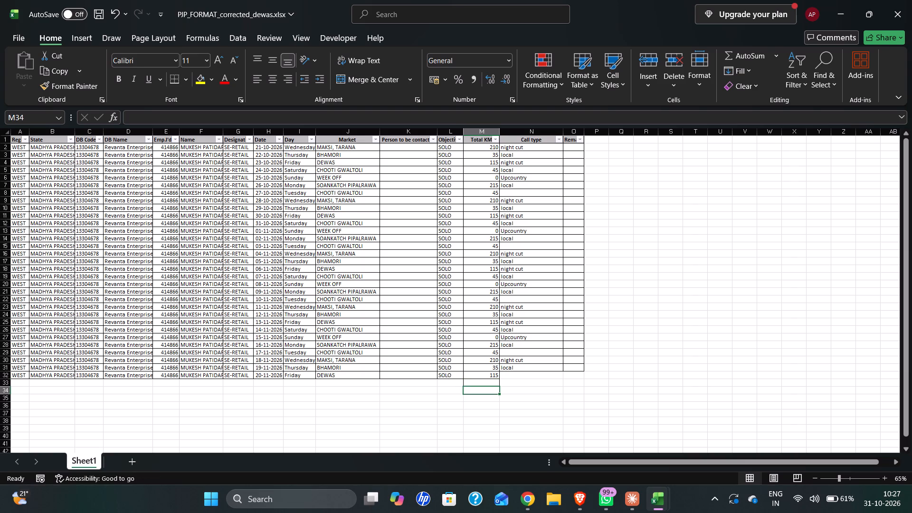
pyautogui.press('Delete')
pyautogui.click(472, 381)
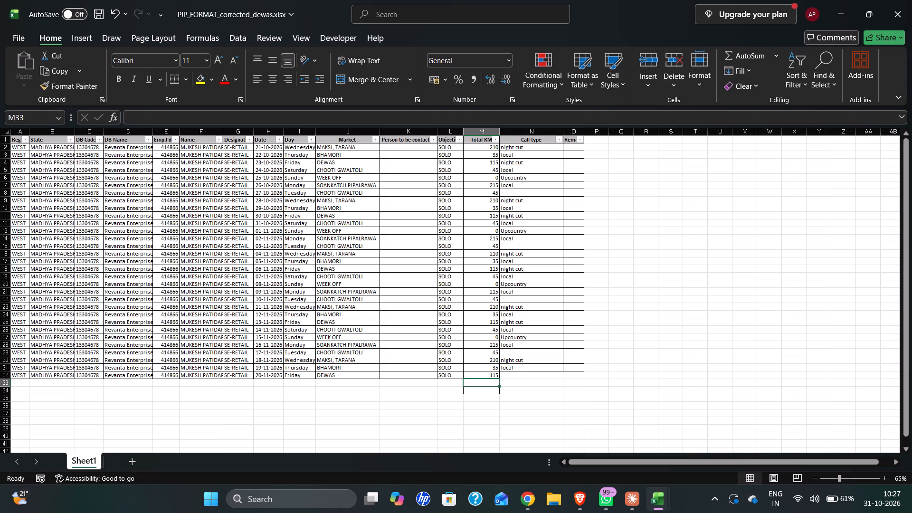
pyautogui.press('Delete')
# Delete the two leftover entire rows directly below the table, starting from row 33.
pyautogui.rightClick(472, 381)
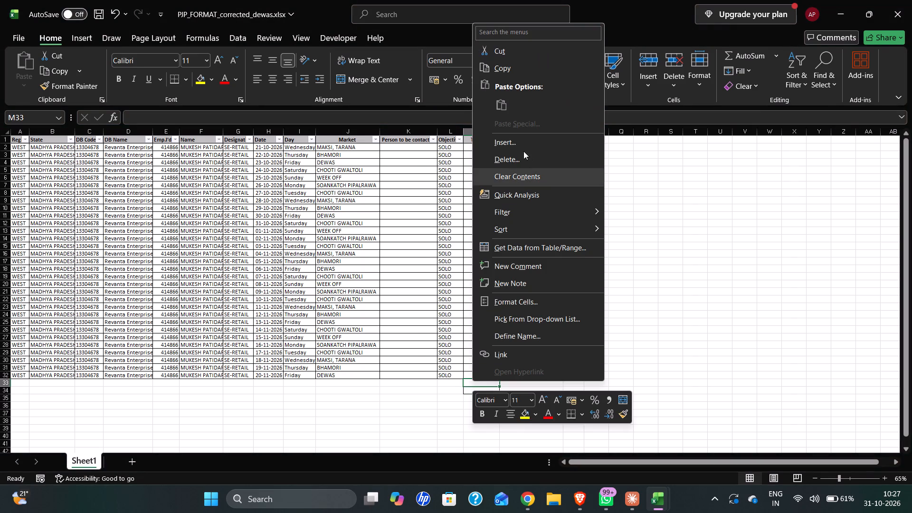
pyautogui.click(512, 161)
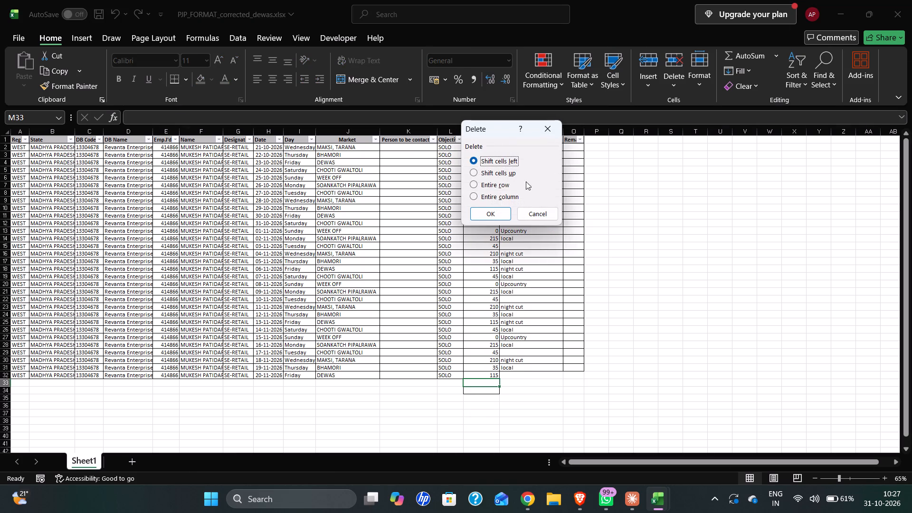
pyautogui.click(481, 186)
pyautogui.click(487, 212)
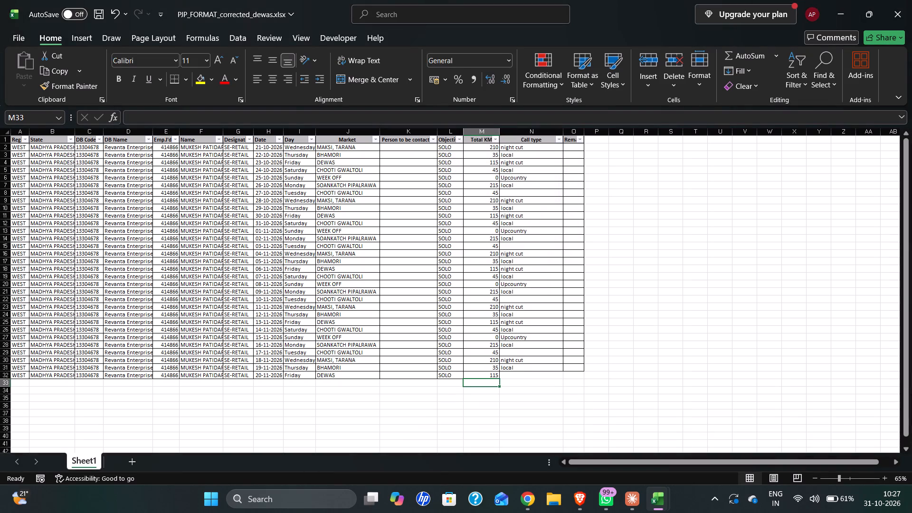
pyautogui.rightClick(472, 384)
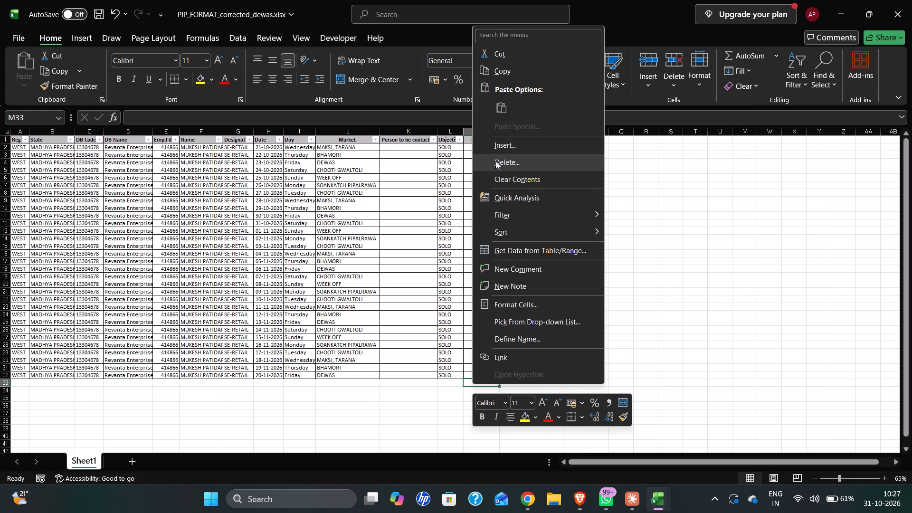
pyautogui.click(495, 161)
pyautogui.click(489, 183)
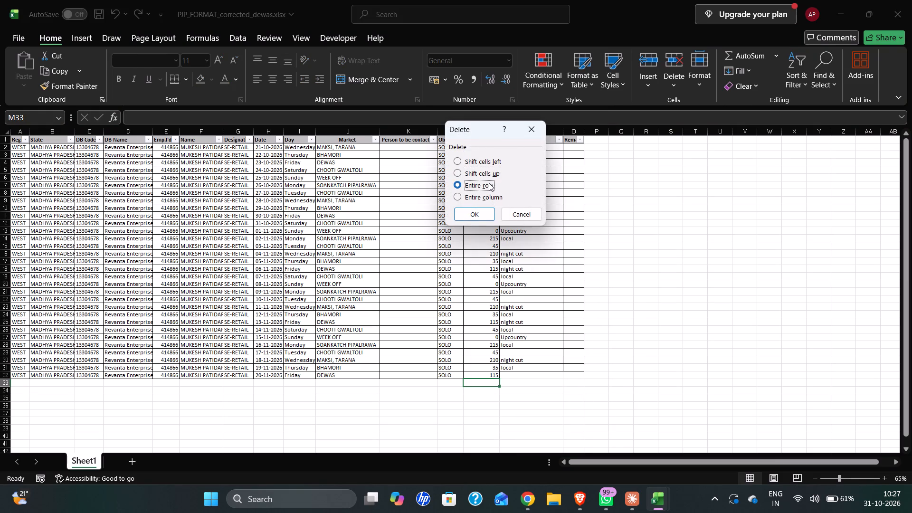
pyautogui.click(472, 212)
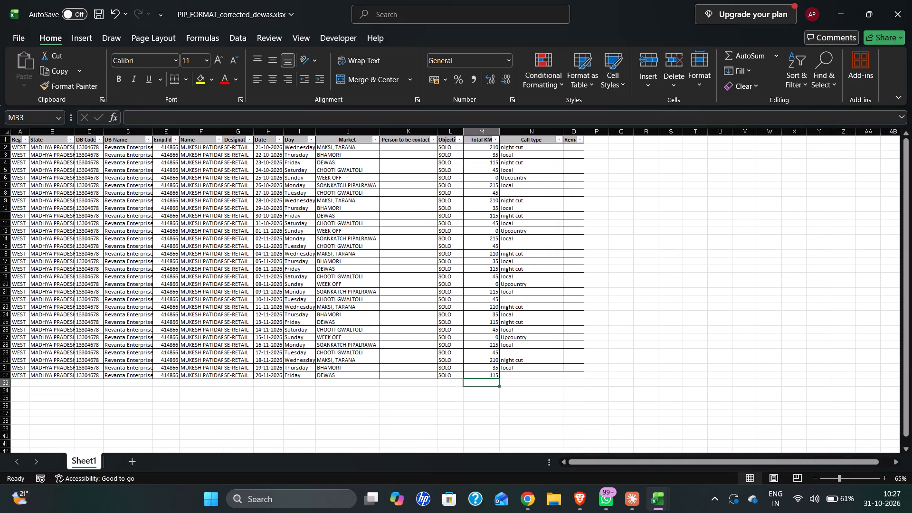
# Set the Call type in N2:N5 to night cut, local, Upcountry and local, and clear N6 for the Sunday week off.
pyautogui.click(510, 149)
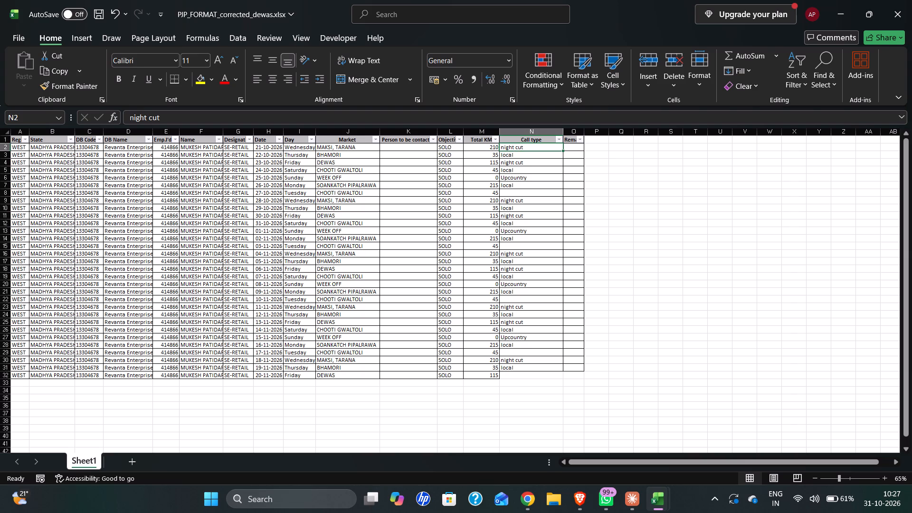
pyautogui.press('n')
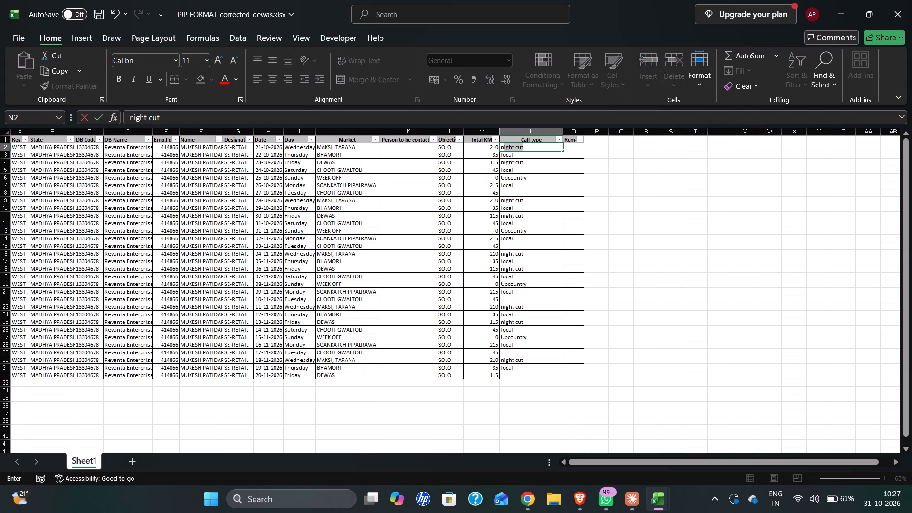
pyautogui.press('Return')
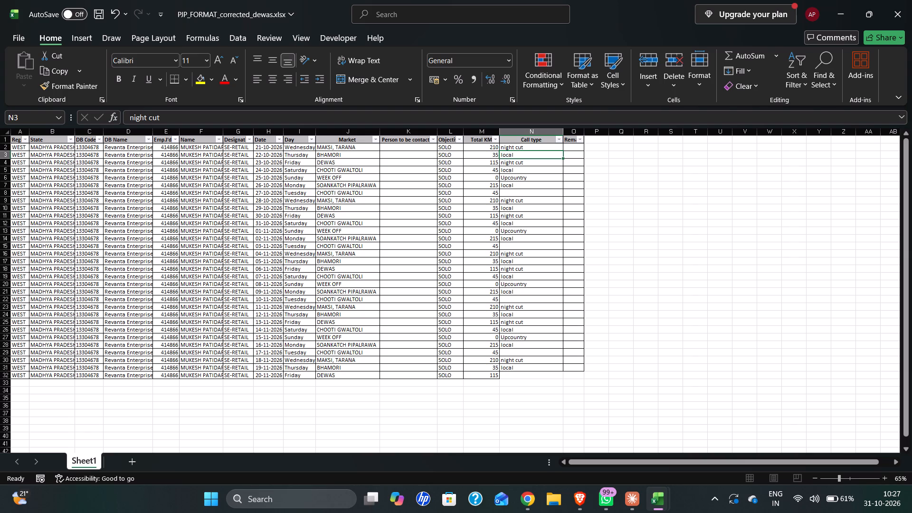
pyautogui.write('lo')
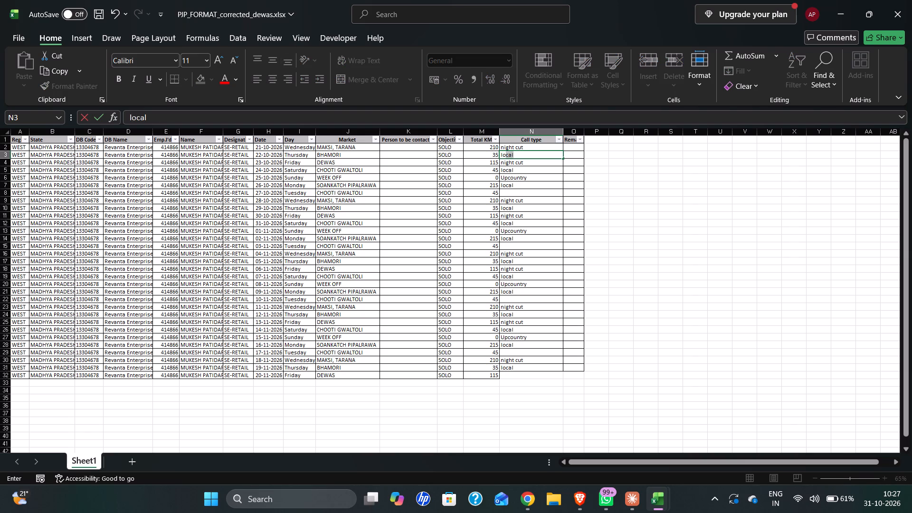
pyautogui.press('Return')
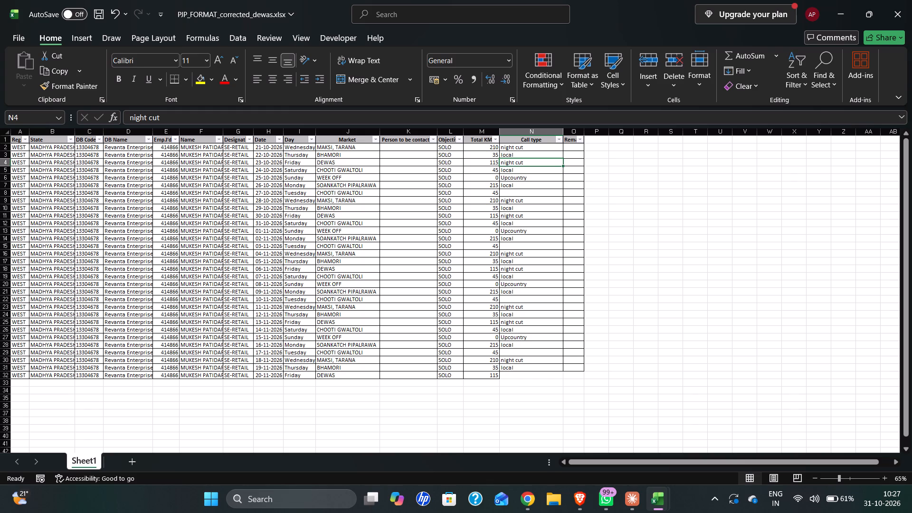
pyautogui.press('u')
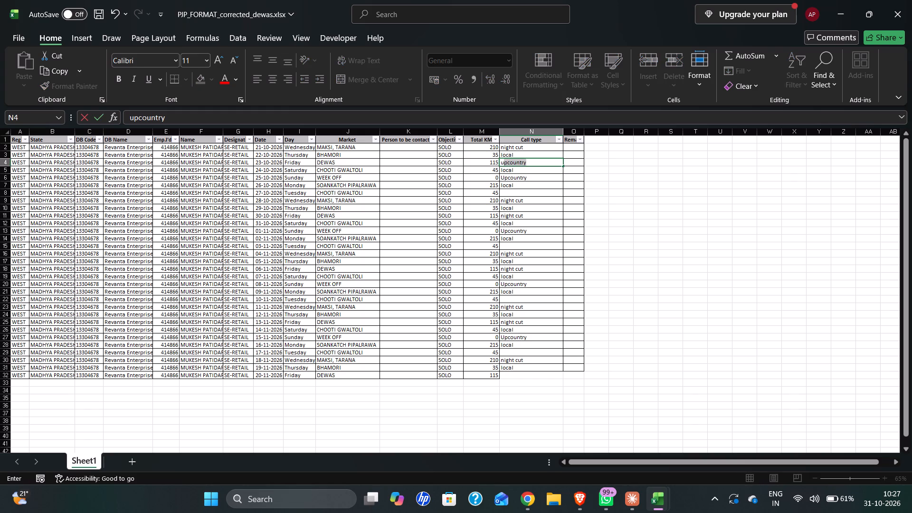
pyautogui.press('Return')
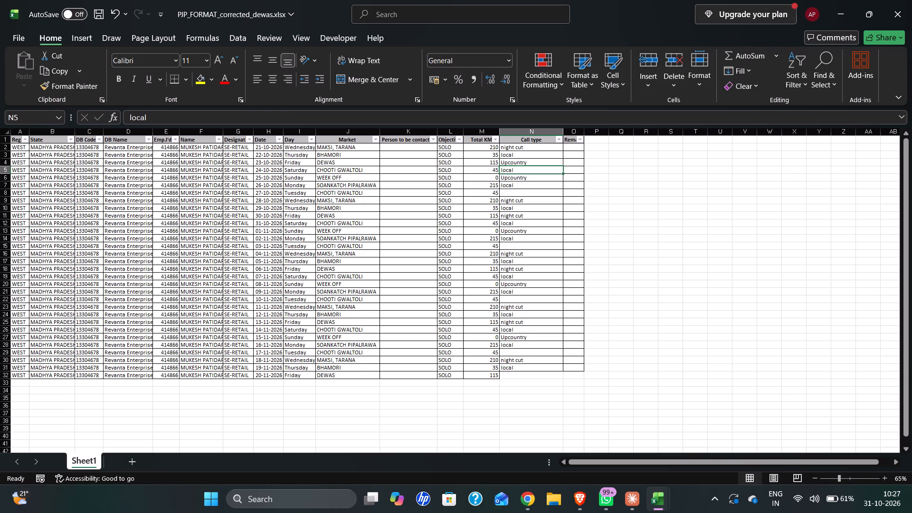
pyautogui.write('lo')
pyautogui.press('Return')
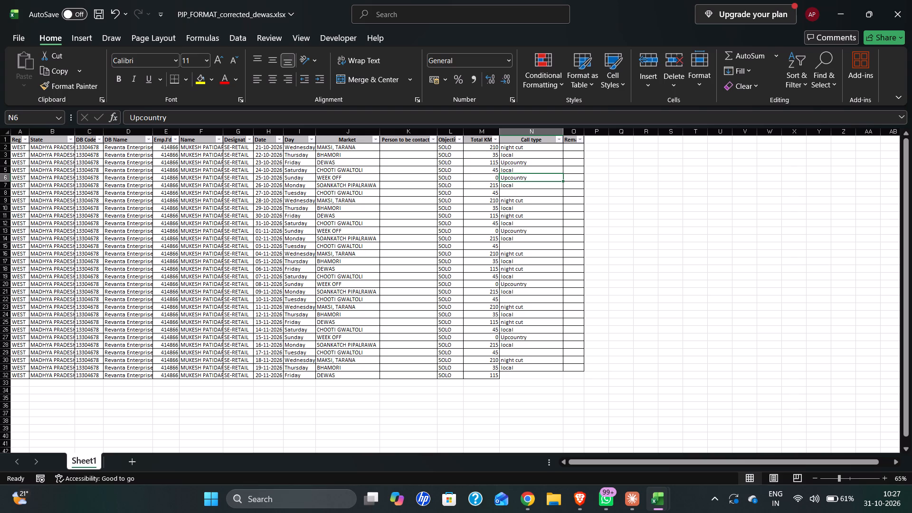
pyautogui.press('BackSpace')
pyautogui.press('Return')
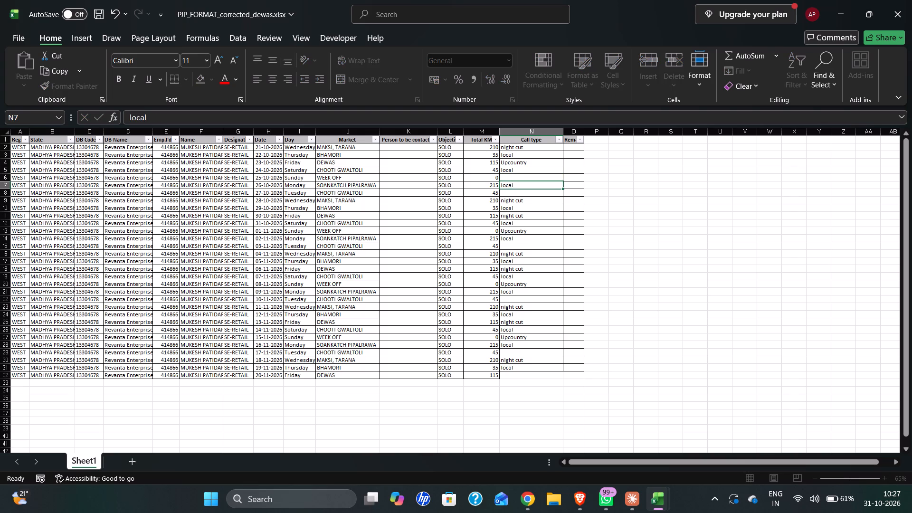
# Set the Call type to night cut in N7, local in N8 and Upcountry in N11, and clear N13 for the week off.
pyautogui.press('n')
pyautogui.press('Return')
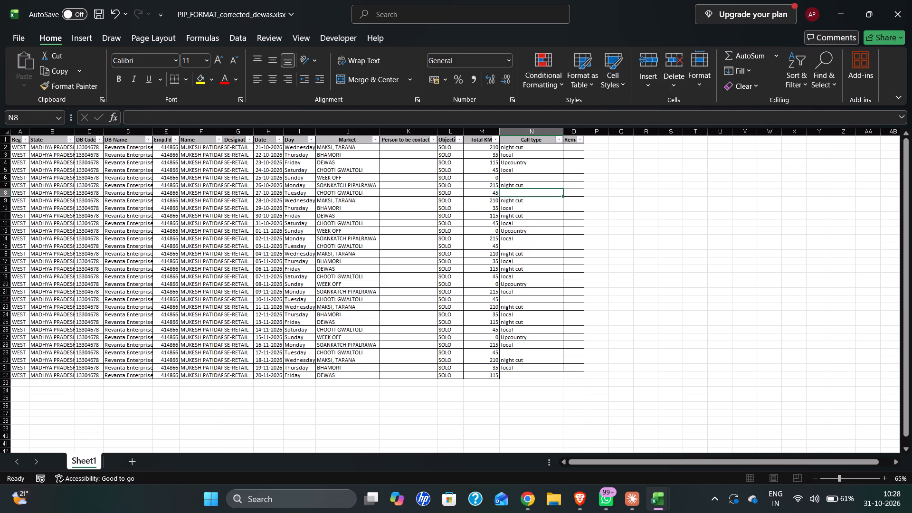
pyautogui.press('l')
pyautogui.press('Return')
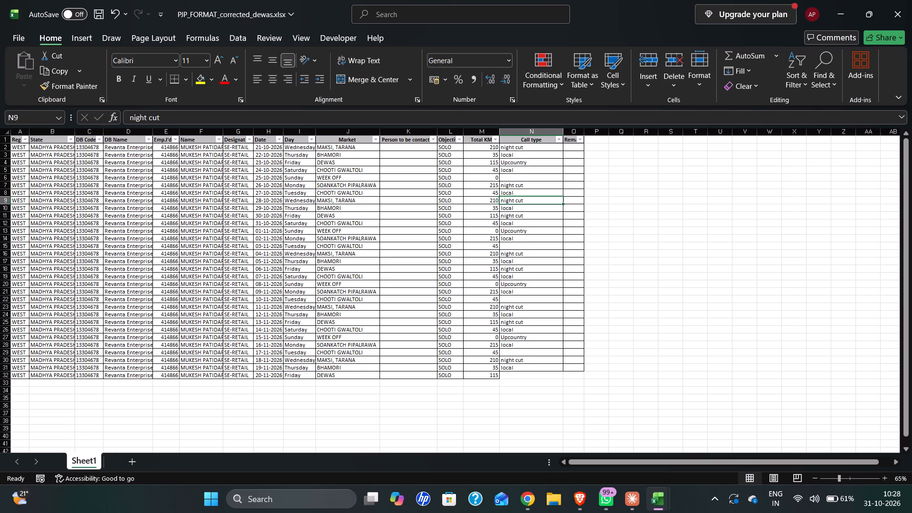
pyautogui.press('Return')
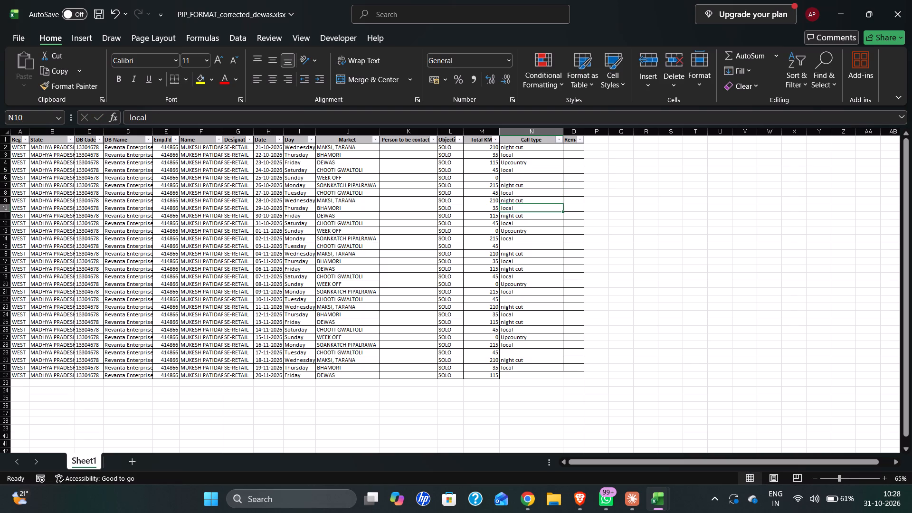
pyautogui.press('Return')
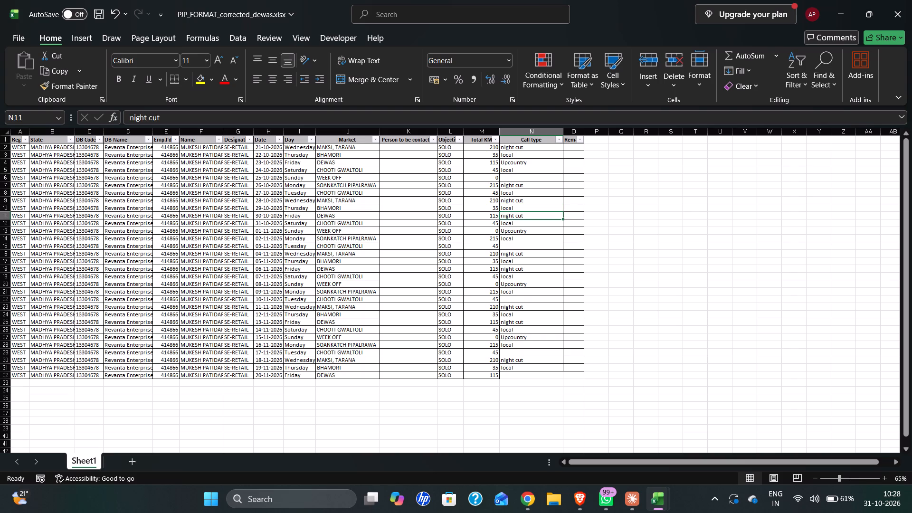
pyautogui.press('u')
pyautogui.press('Return')
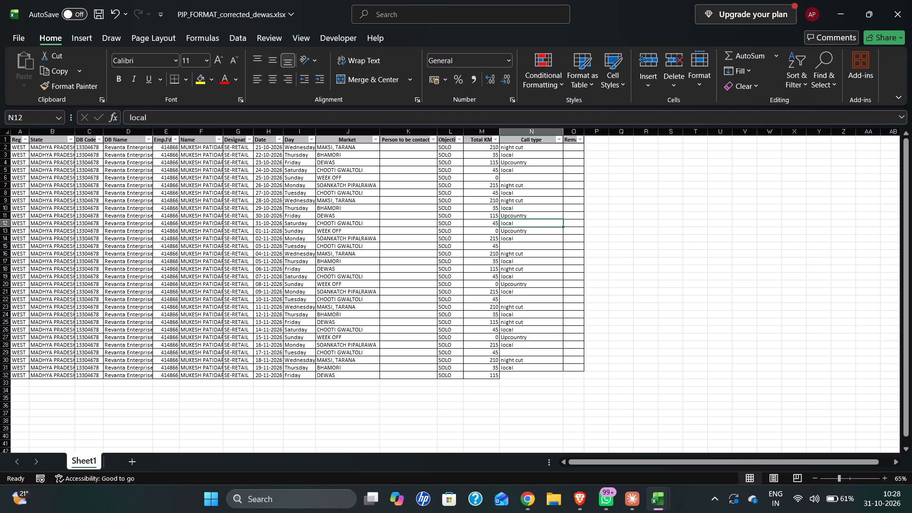
pyautogui.press('Return')
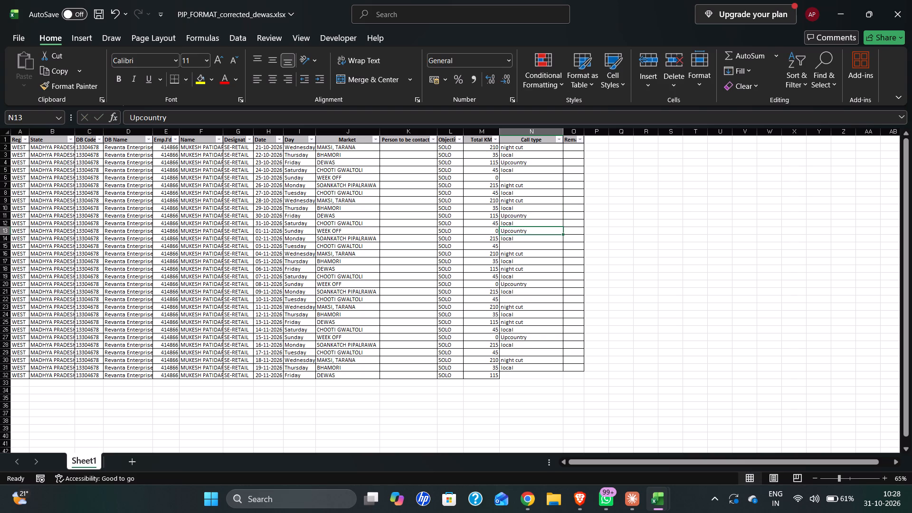
pyautogui.press('BackSpace')
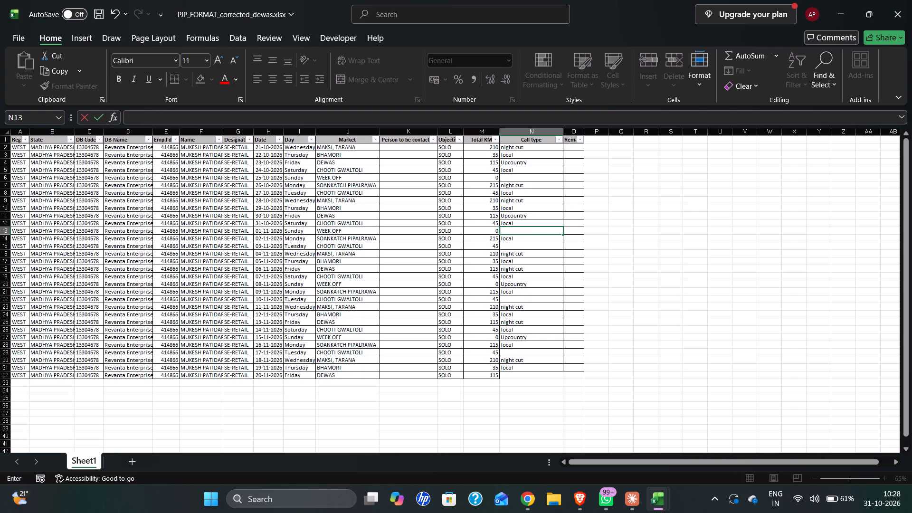
# Fill the weekly Call type pattern from N6:N12 down to N32.
pyautogui.moveTo(504, 178); pyautogui.dragTo(508, 224)
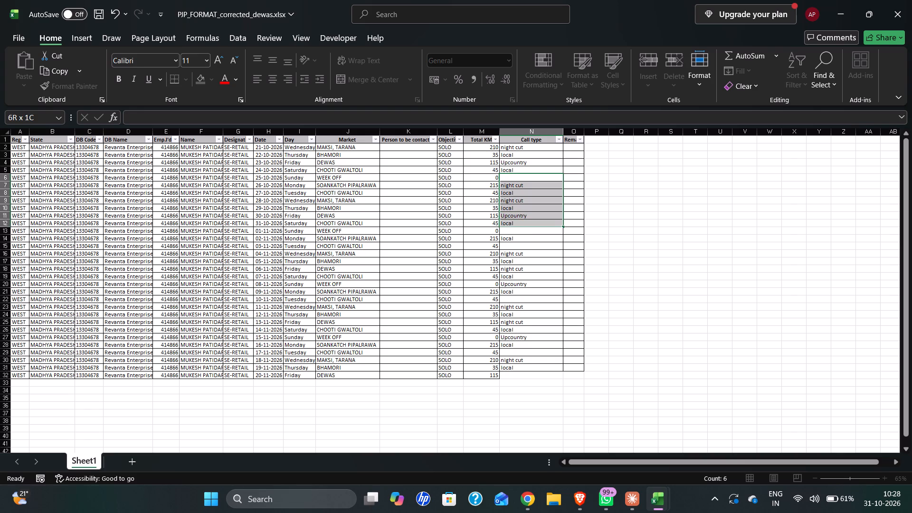
pyautogui.moveTo(508, 224); pyautogui.dragTo(508, 222)
pyautogui.moveTo(563, 225); pyautogui.dragTo(559, 239)
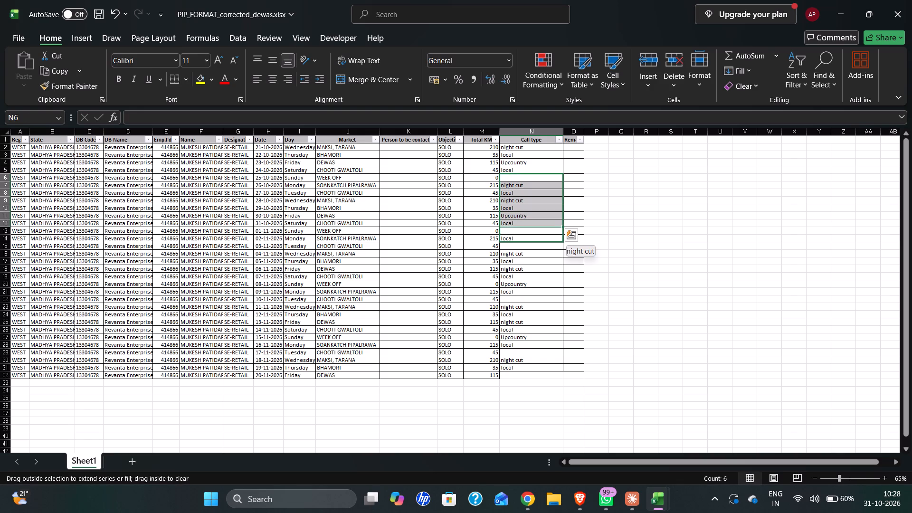
pyautogui.moveTo(559, 239); pyautogui.dragTo(559, 295)
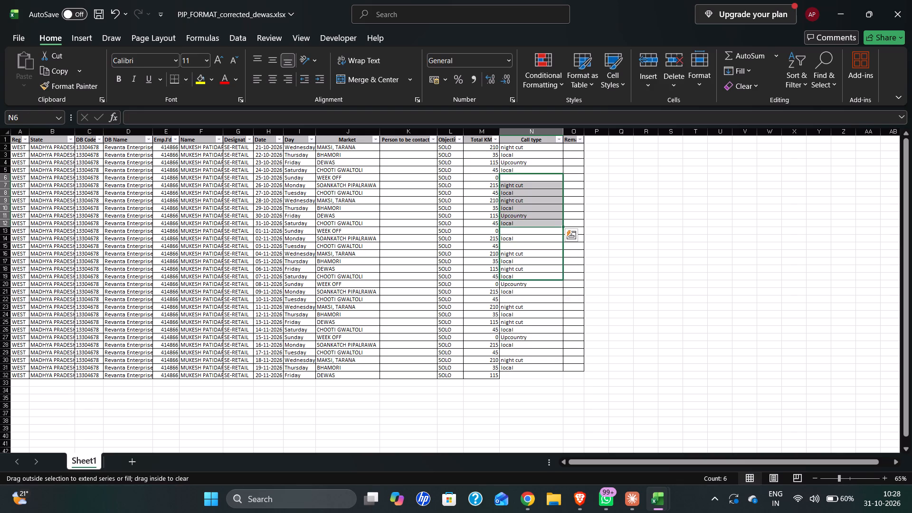
pyautogui.moveTo(559, 295); pyautogui.dragTo(557, 382)
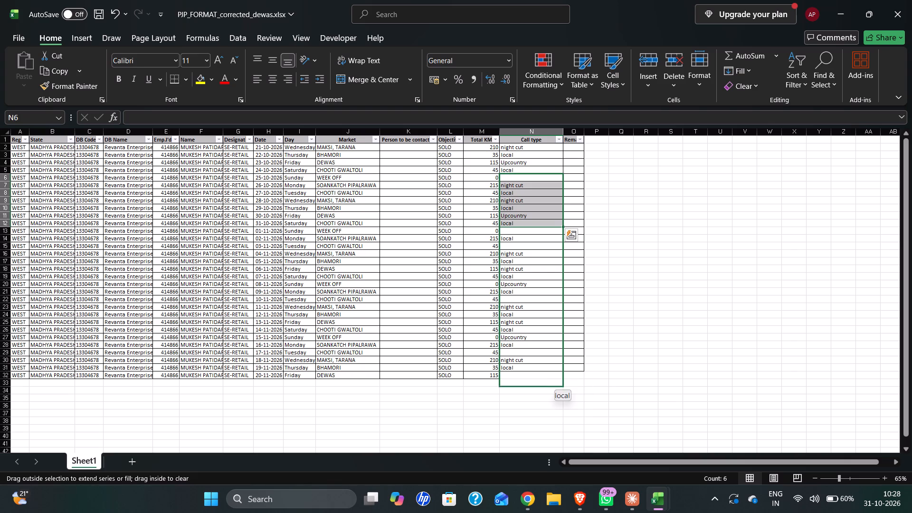
pyautogui.moveTo(557, 382); pyautogui.dragTo(555, 377)
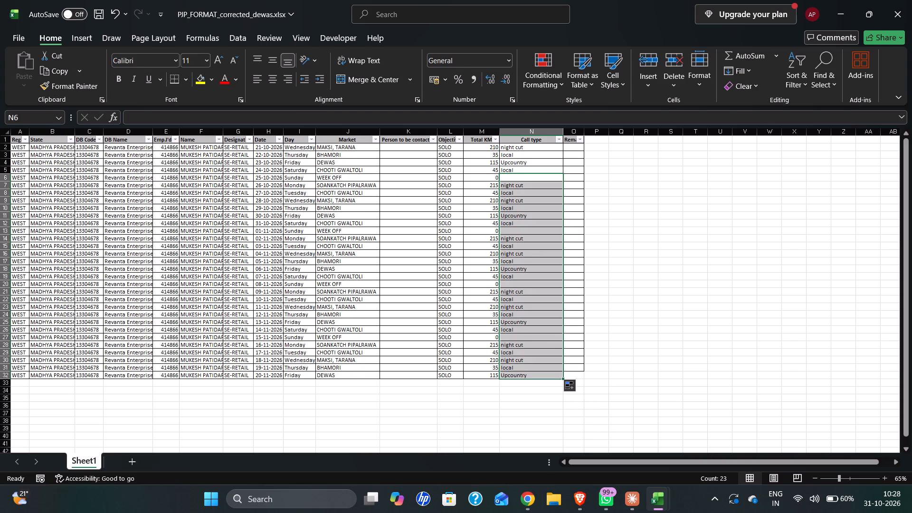
# Fill the empty bordered cell O31 down to O32 to extend the last column's formatting through row 32.
pyautogui.click(578, 368)
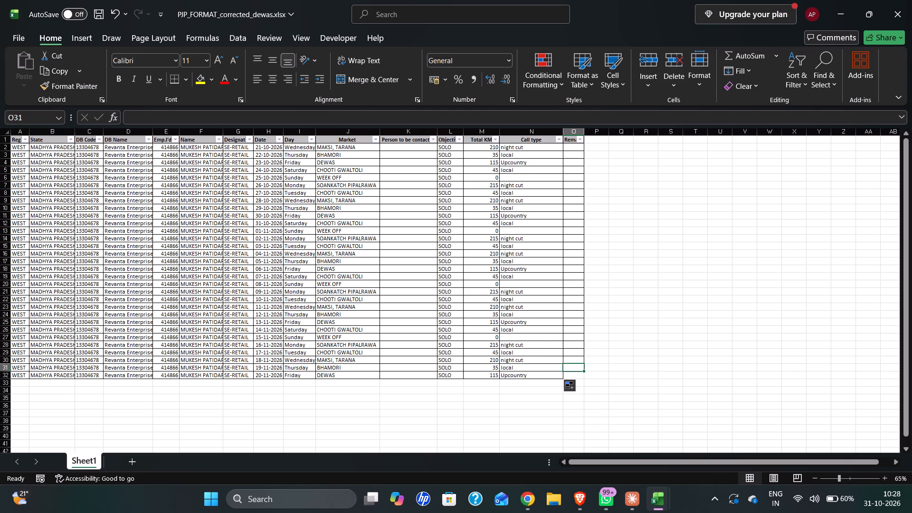
pyautogui.click(582, 370)
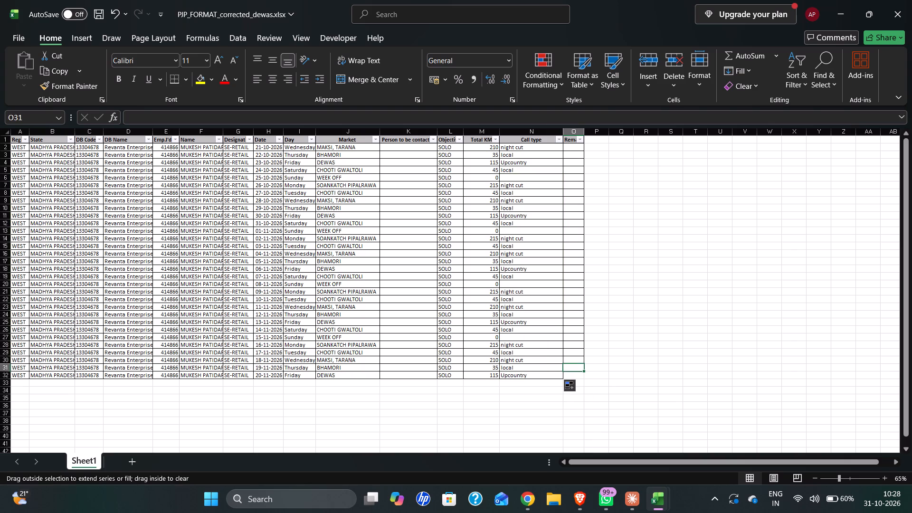
pyautogui.doubleClick(582, 371)
pyautogui.moveTo(582, 371); pyautogui.dragTo(582, 372)
pyautogui.moveTo(582, 372); pyautogui.dragTo(582, 378)
pyautogui.click(640, 358)
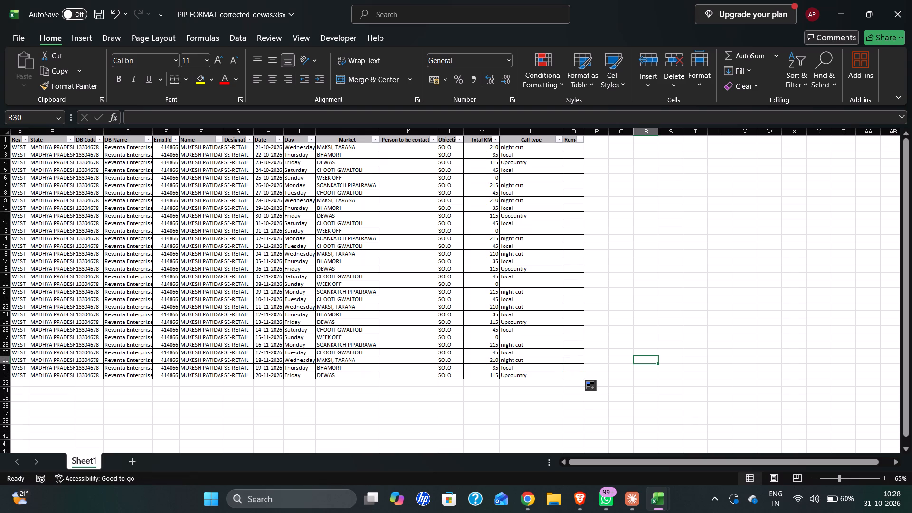
# Save the corrected Dewas schedule workbook under its existing name and close it.
pyautogui.hscroll(1, 387, 397)
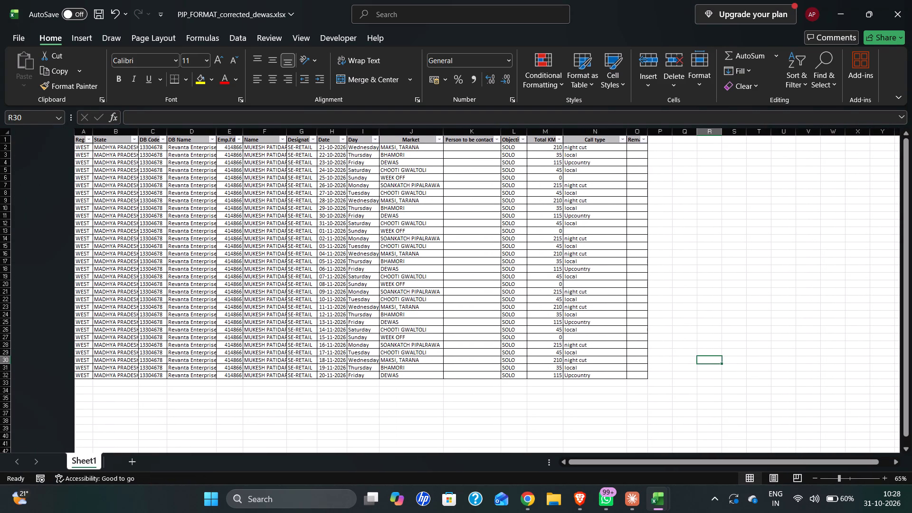
pyautogui.hscroll(1, 387, 397)
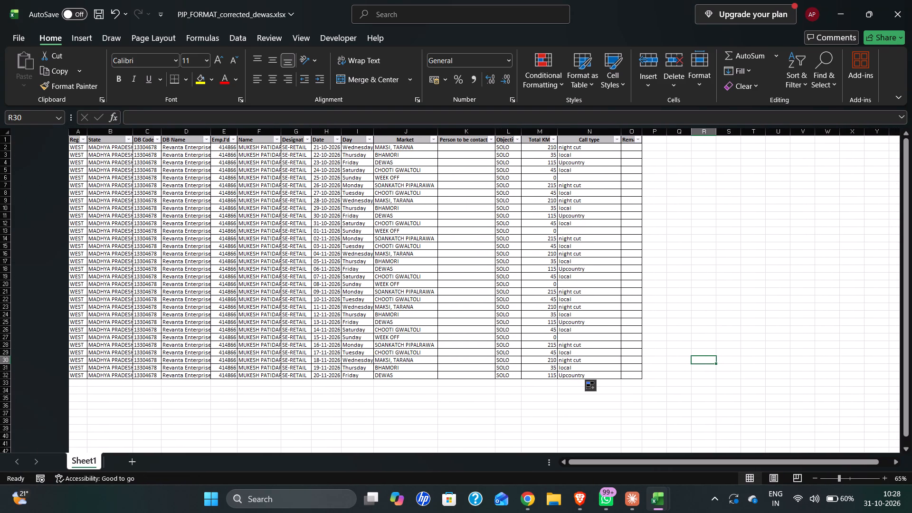
pyautogui.hotkey('ctrl', 's')
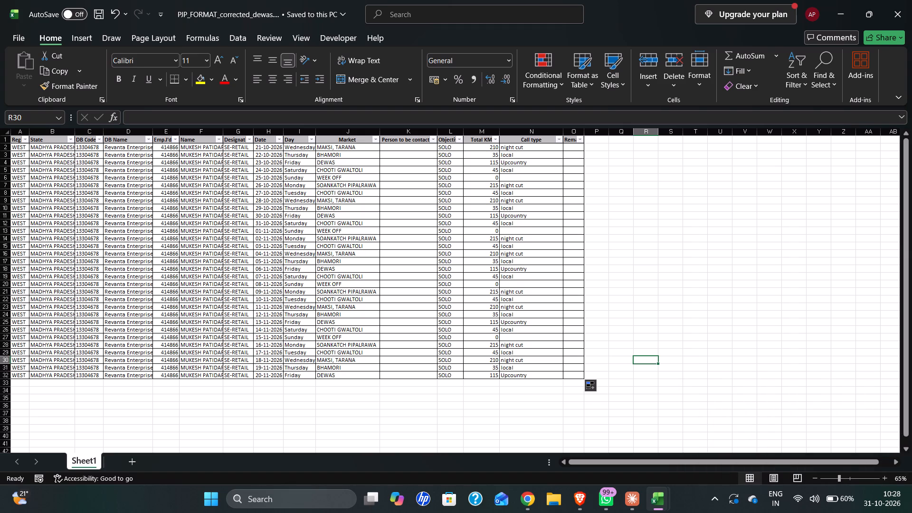
pyautogui.click(911, 8)
# Close the other open PJP FORMAT workbook, saving its changes in the Downloads location.
pyautogui.click(911, 8)
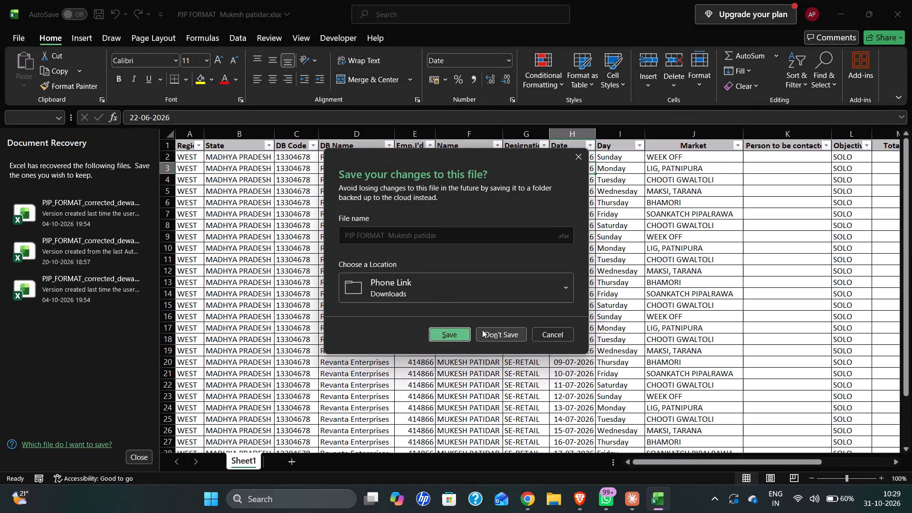
pyautogui.click(450, 333)
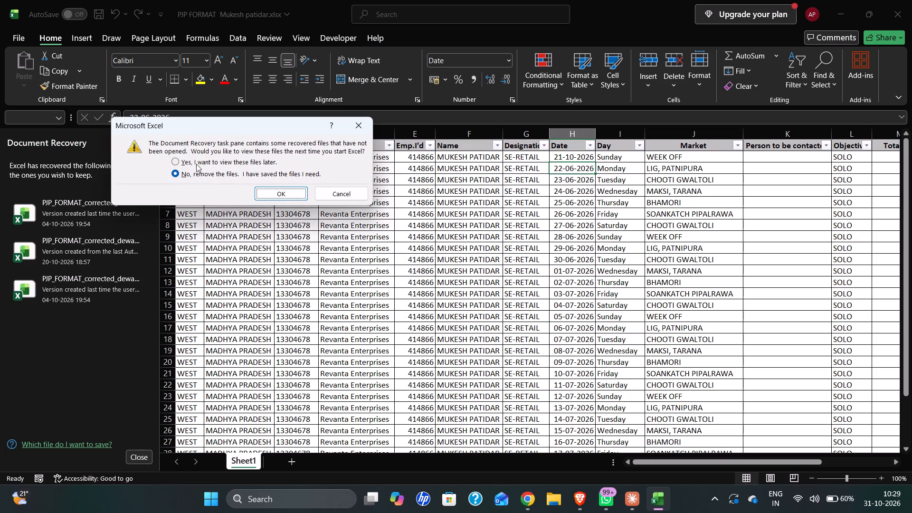
# Choose to keep the recovered files for viewing the next time Excel starts.
pyautogui.click(182, 162)
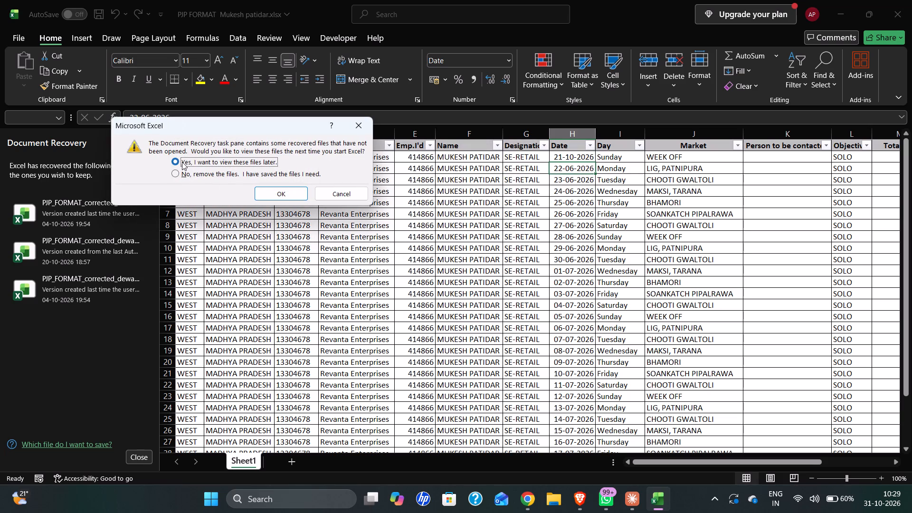
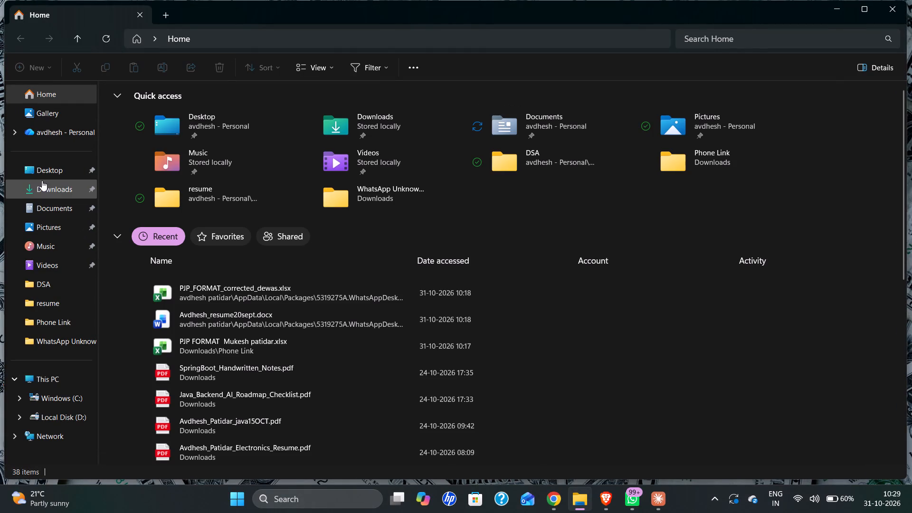
# Open the Downloads folder in File Explorer.
pyautogui.click(42, 180)
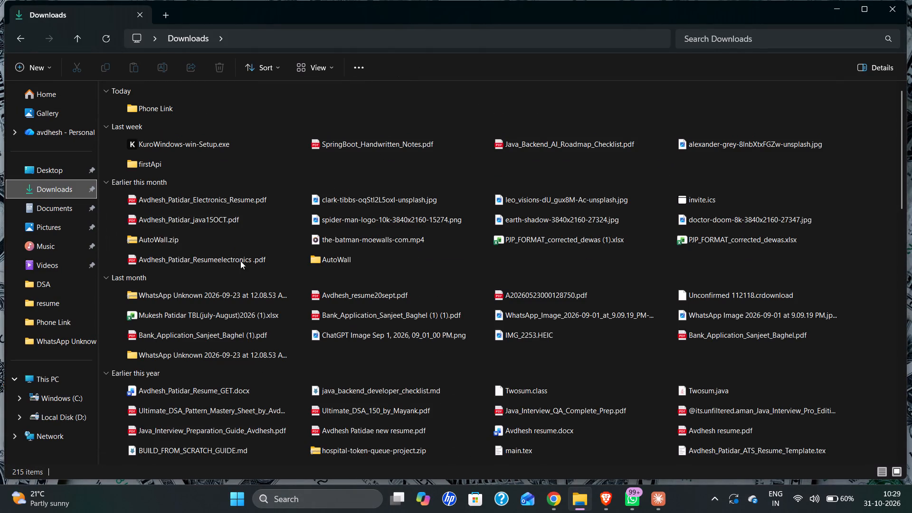
# Open the PJP FORMAT workbook from the Phone Link folder in Excel and look over its whole schedule.
pyautogui.doubleClick(153, 113)
pyautogui.doubleClick(153, 113)
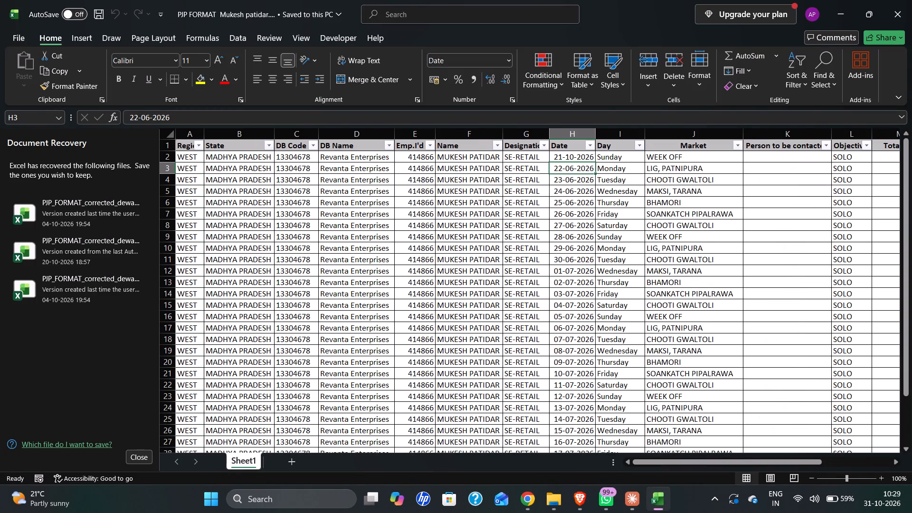
pyautogui.hscroll(-5, 477, 285)
pyautogui.scroll(-2, 477, 285)
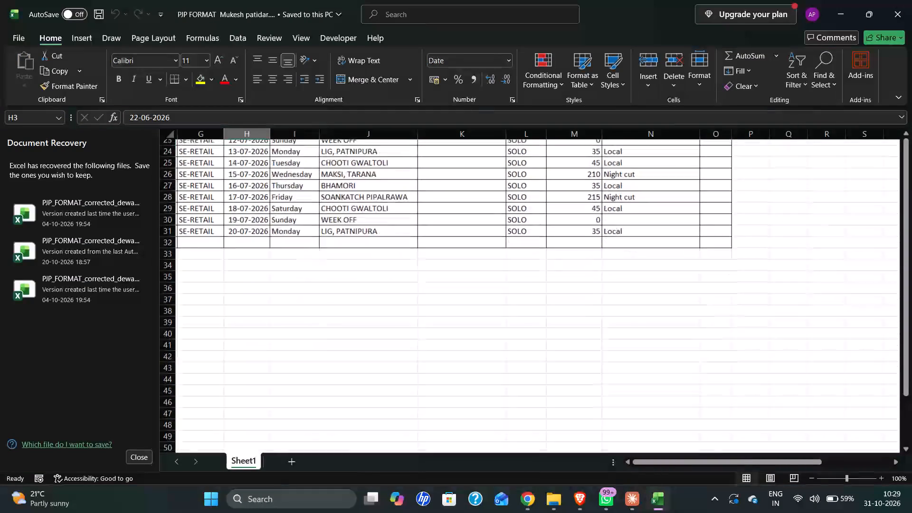
pyautogui.scroll(3, 477, 285)
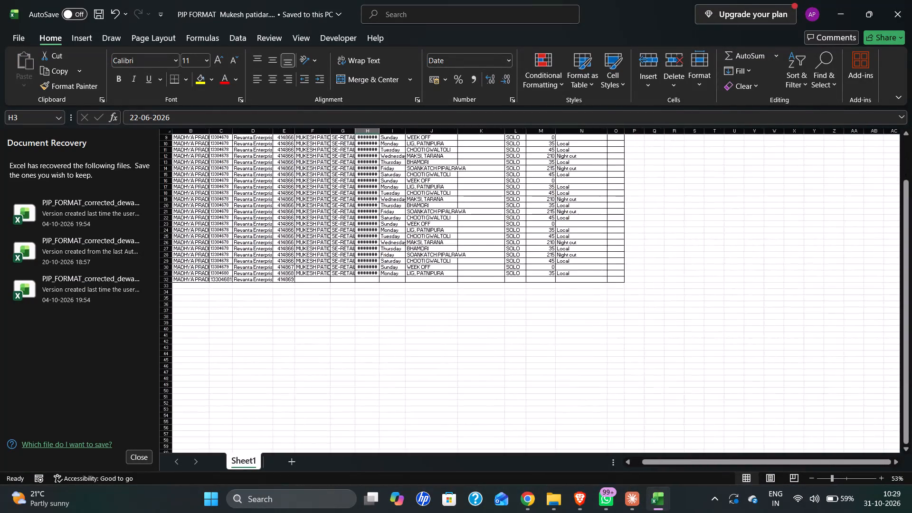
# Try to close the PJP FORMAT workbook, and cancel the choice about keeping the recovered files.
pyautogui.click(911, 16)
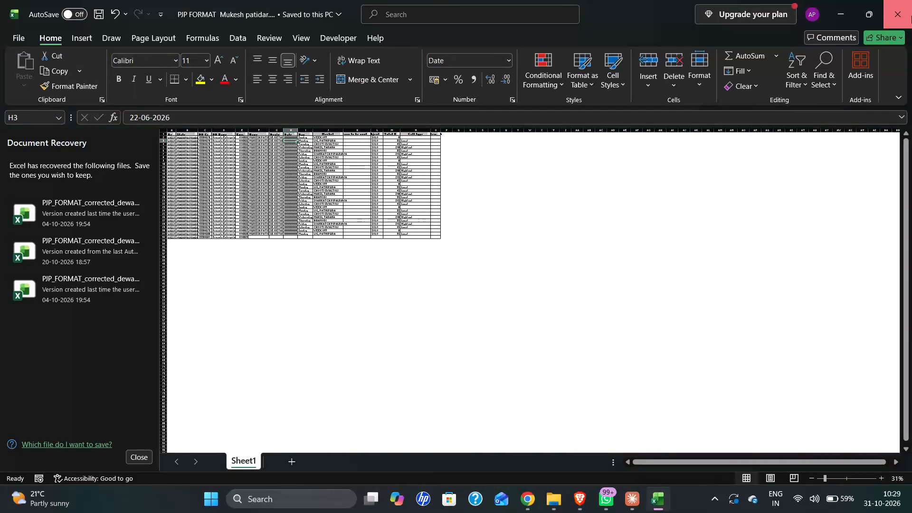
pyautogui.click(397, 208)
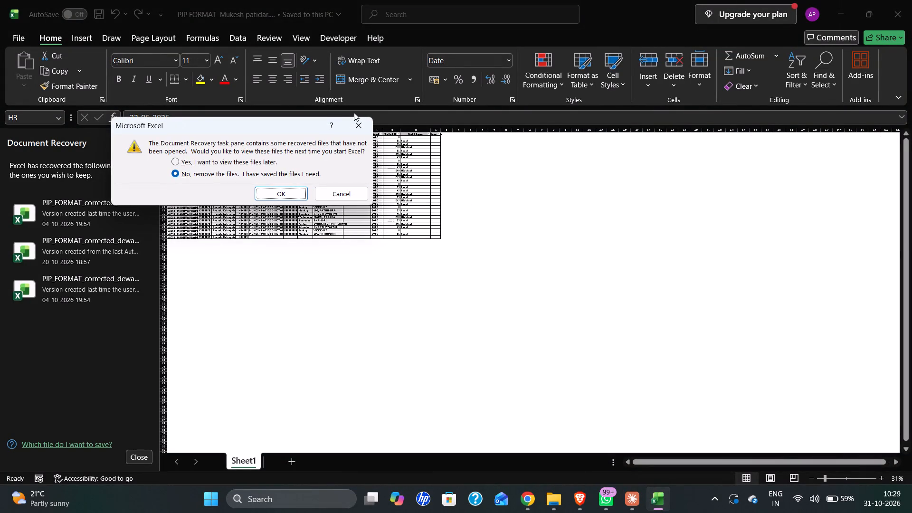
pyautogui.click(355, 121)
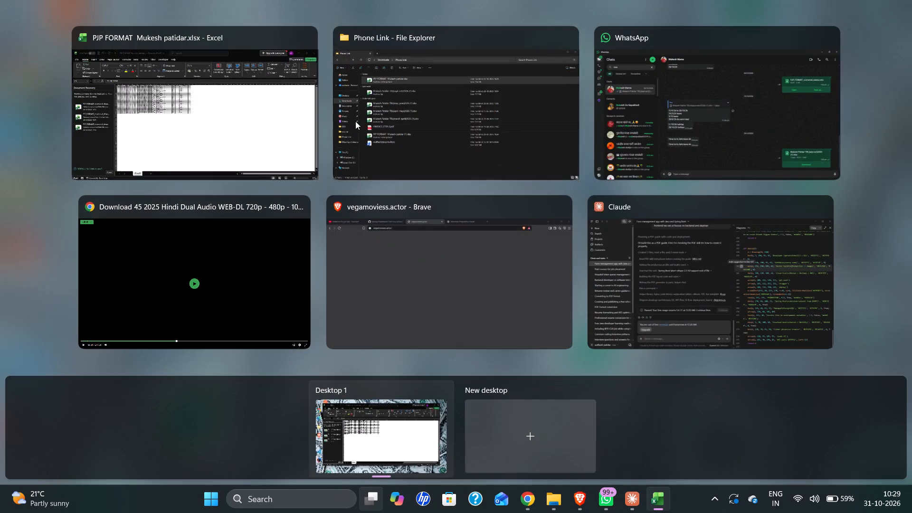
# Switch to the Phone Link folder window in File Explorer.
pyautogui.click(355, 121)
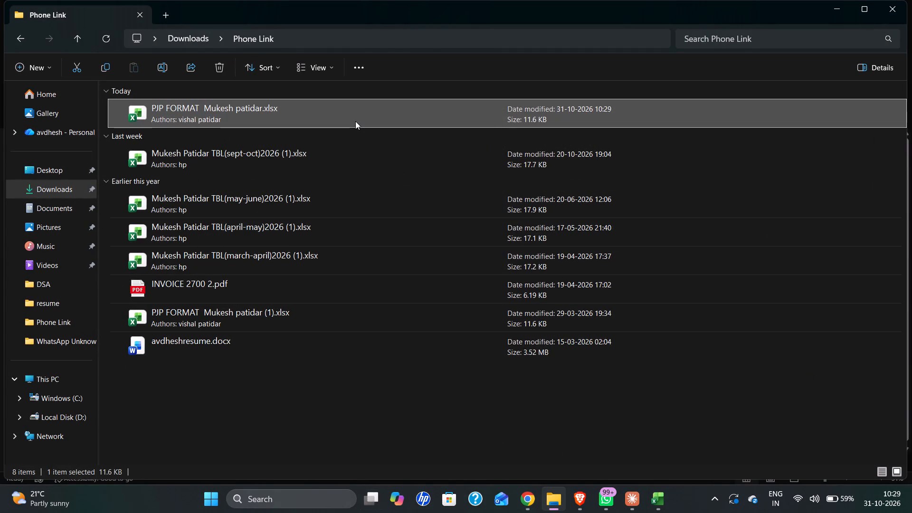
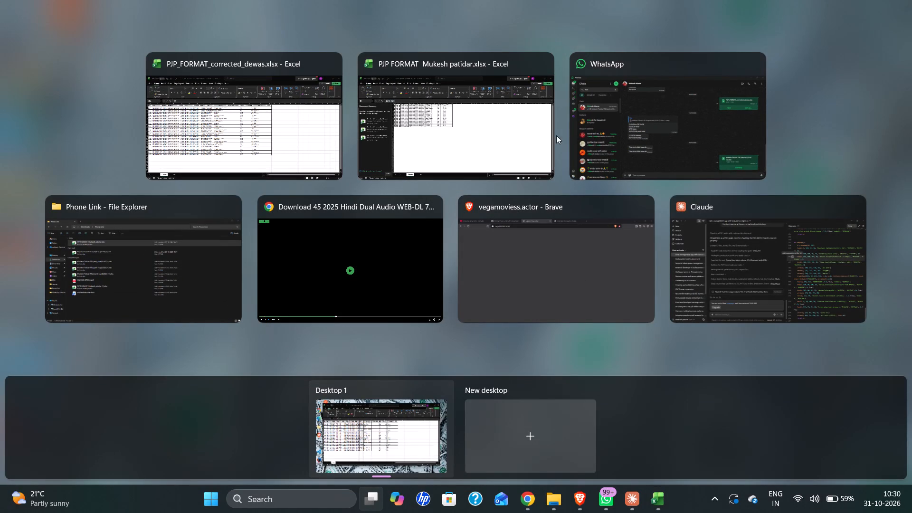
# Switch to File Explorer and open the PJP FORMAT workbook modified today from the Phone Link folder.
pyautogui.click(201, 323)
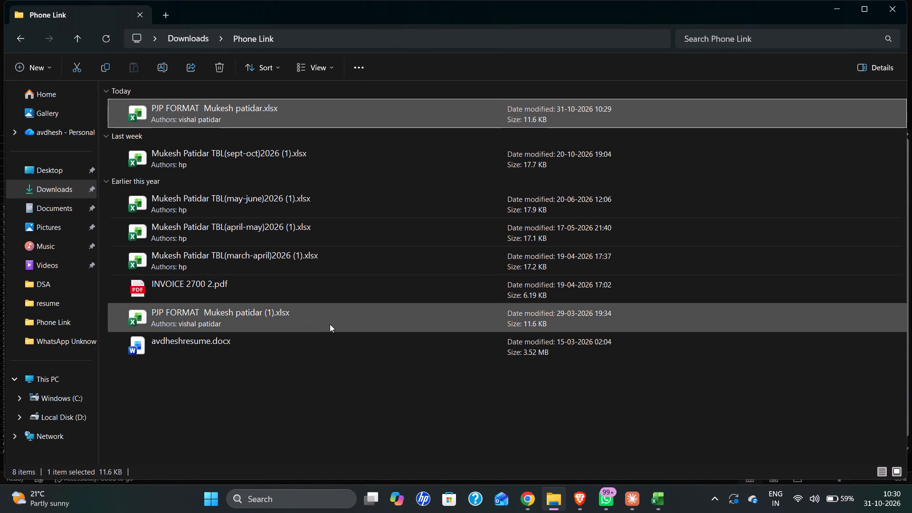
pyautogui.scroll(5, 330, 324)
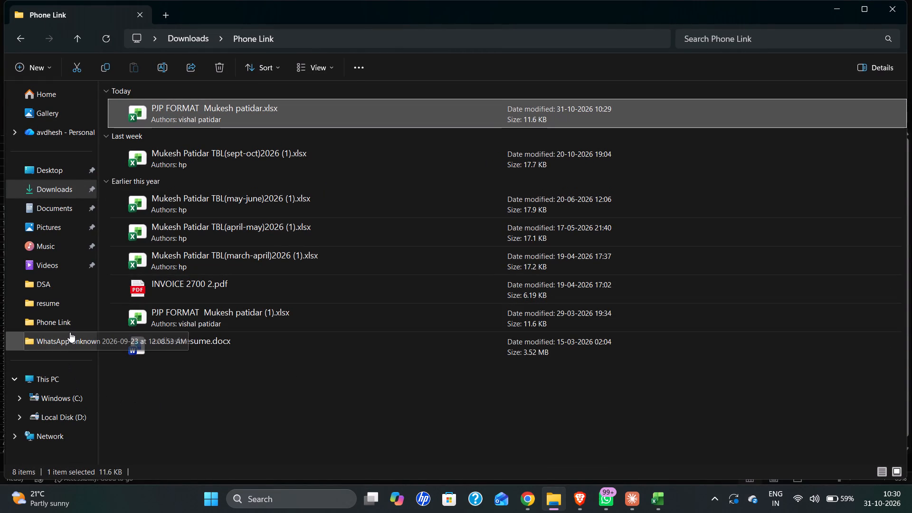
pyautogui.click(64, 323)
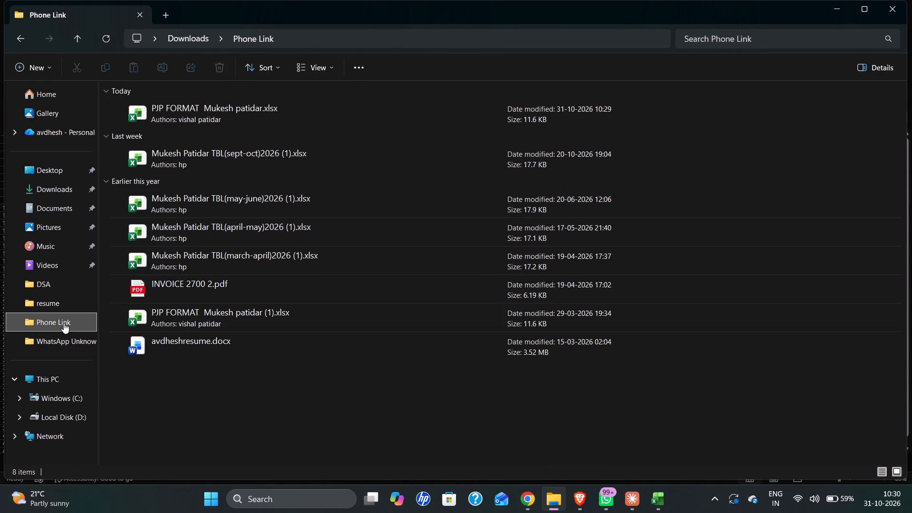
pyautogui.doubleClick(176, 113)
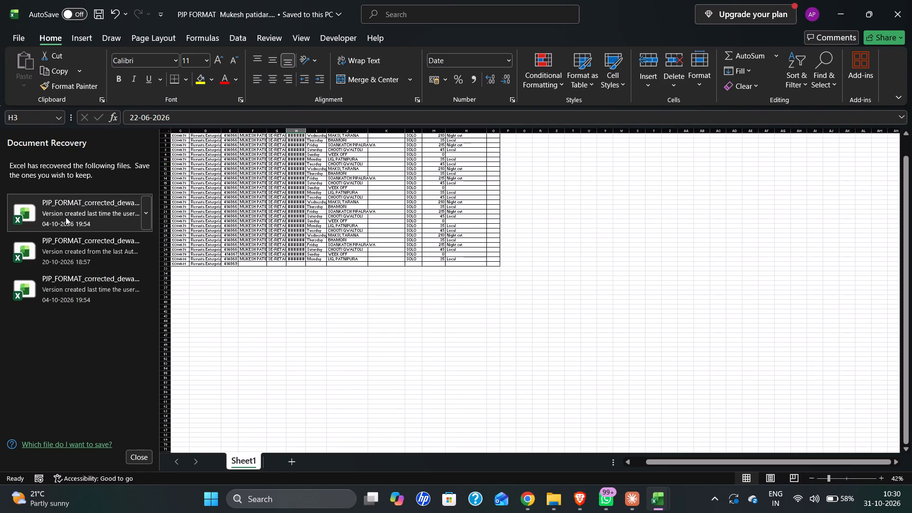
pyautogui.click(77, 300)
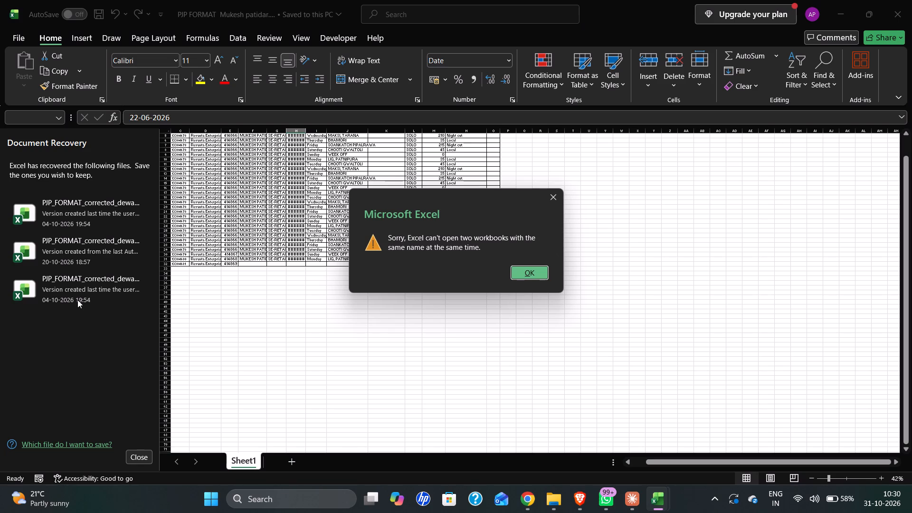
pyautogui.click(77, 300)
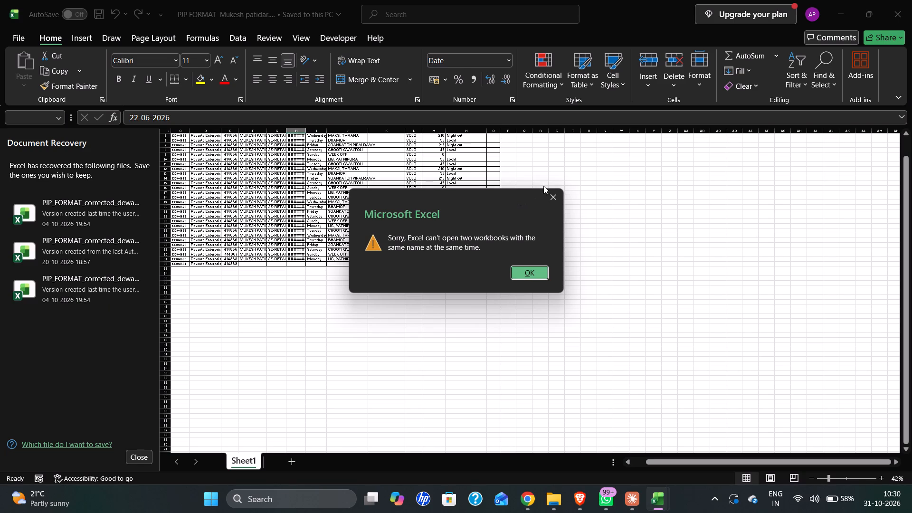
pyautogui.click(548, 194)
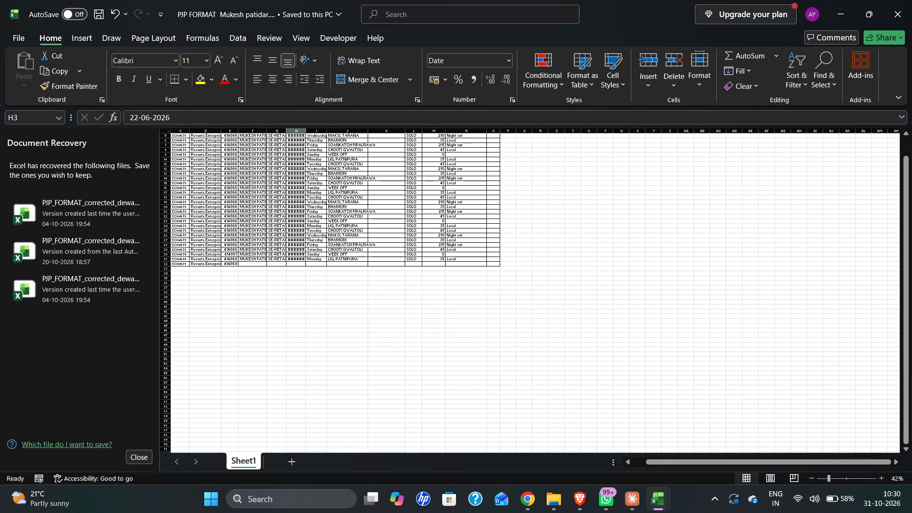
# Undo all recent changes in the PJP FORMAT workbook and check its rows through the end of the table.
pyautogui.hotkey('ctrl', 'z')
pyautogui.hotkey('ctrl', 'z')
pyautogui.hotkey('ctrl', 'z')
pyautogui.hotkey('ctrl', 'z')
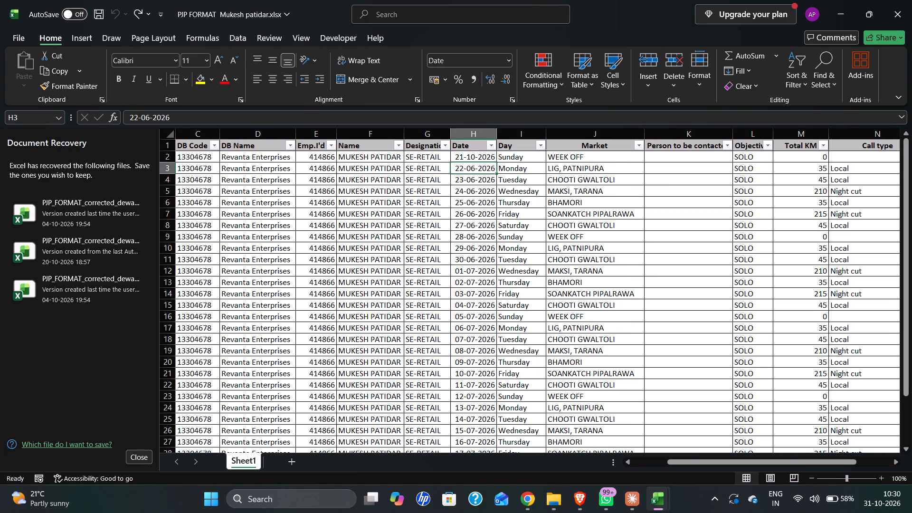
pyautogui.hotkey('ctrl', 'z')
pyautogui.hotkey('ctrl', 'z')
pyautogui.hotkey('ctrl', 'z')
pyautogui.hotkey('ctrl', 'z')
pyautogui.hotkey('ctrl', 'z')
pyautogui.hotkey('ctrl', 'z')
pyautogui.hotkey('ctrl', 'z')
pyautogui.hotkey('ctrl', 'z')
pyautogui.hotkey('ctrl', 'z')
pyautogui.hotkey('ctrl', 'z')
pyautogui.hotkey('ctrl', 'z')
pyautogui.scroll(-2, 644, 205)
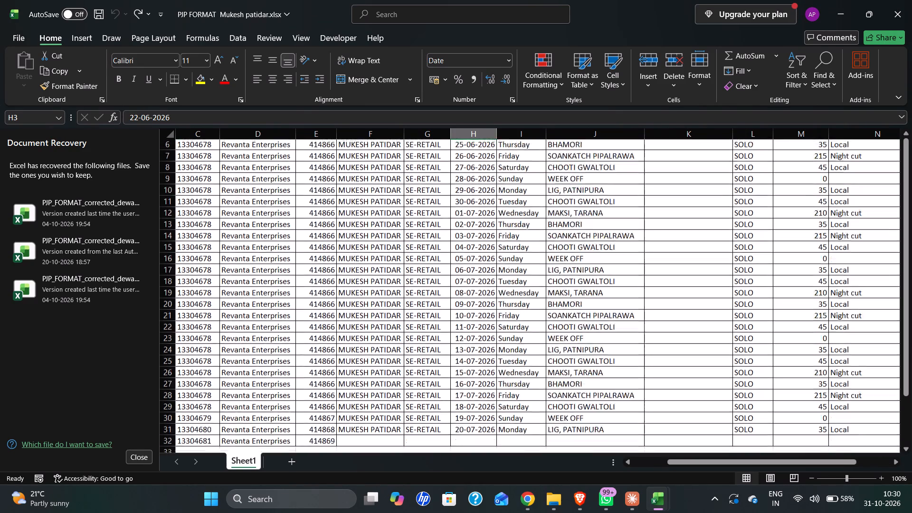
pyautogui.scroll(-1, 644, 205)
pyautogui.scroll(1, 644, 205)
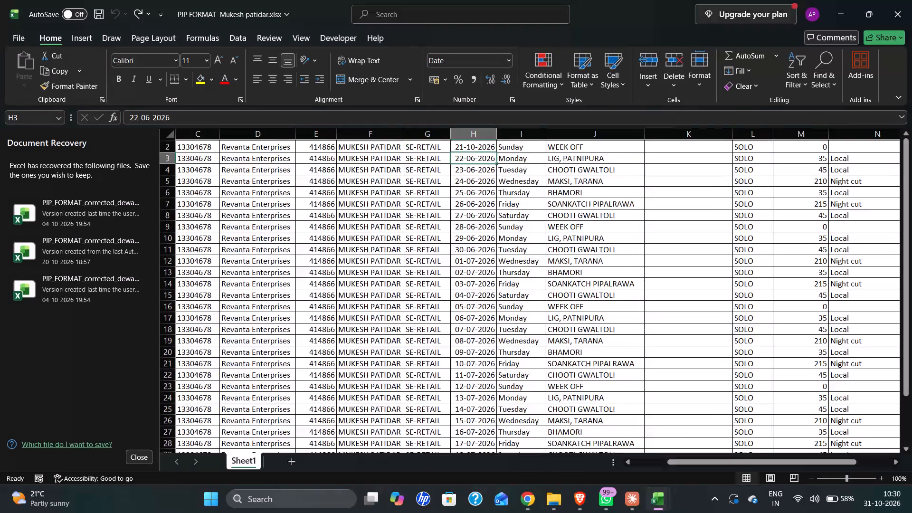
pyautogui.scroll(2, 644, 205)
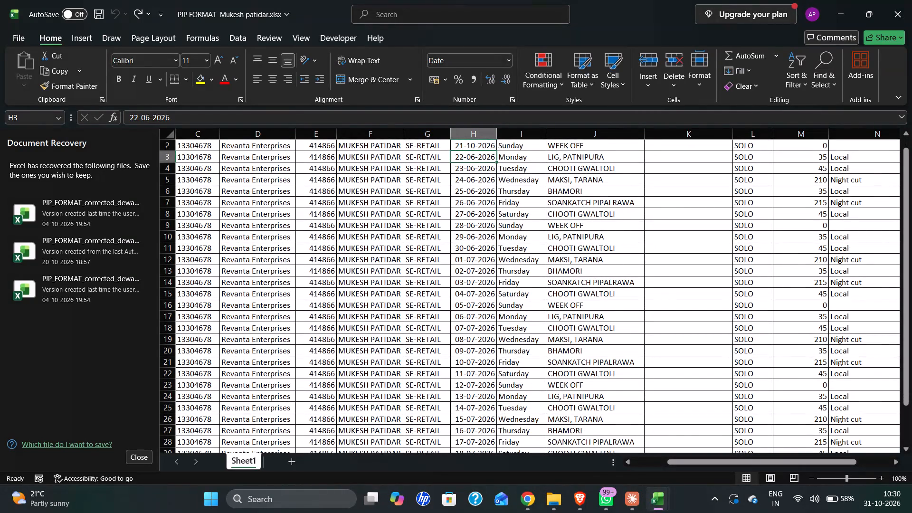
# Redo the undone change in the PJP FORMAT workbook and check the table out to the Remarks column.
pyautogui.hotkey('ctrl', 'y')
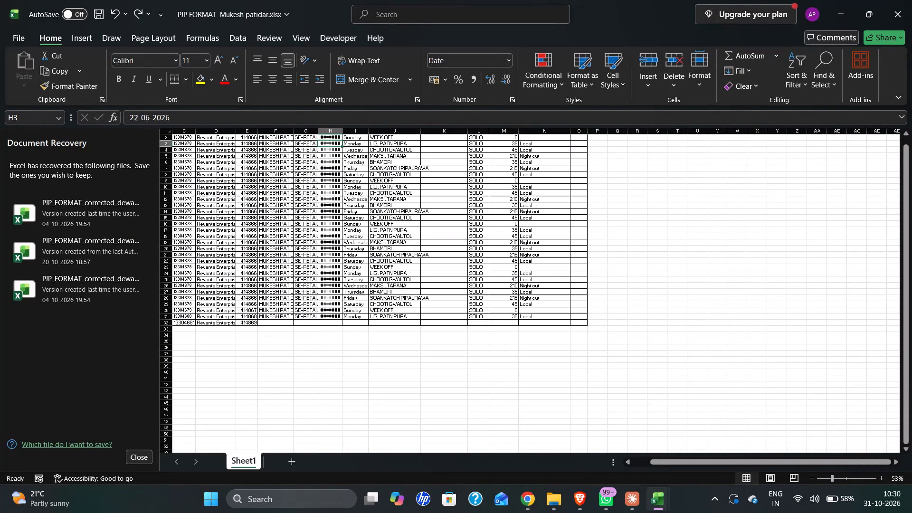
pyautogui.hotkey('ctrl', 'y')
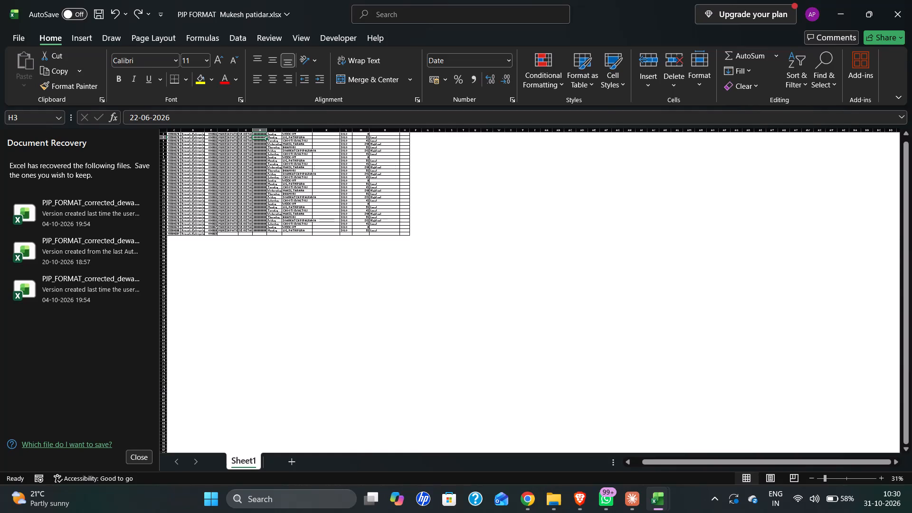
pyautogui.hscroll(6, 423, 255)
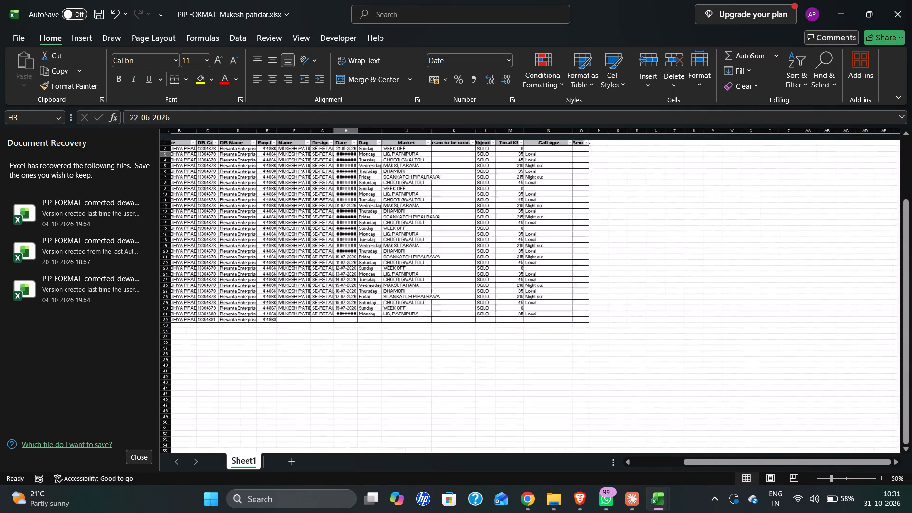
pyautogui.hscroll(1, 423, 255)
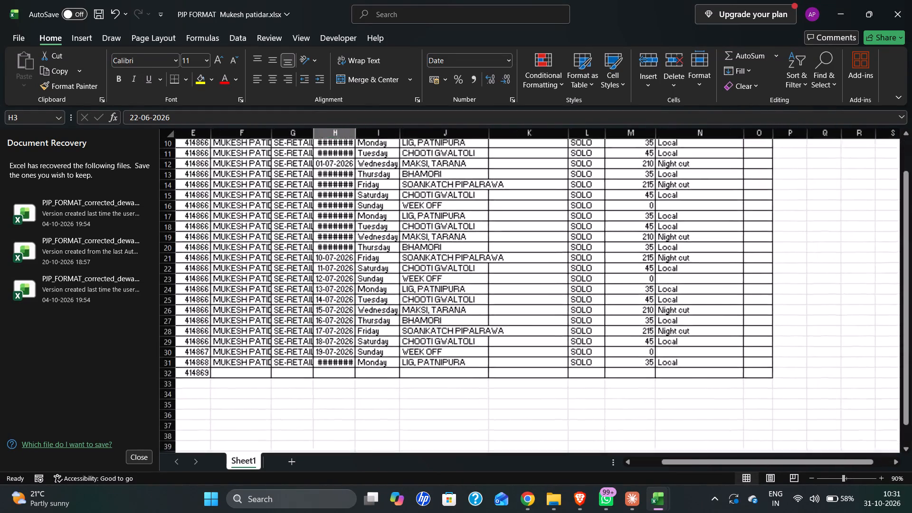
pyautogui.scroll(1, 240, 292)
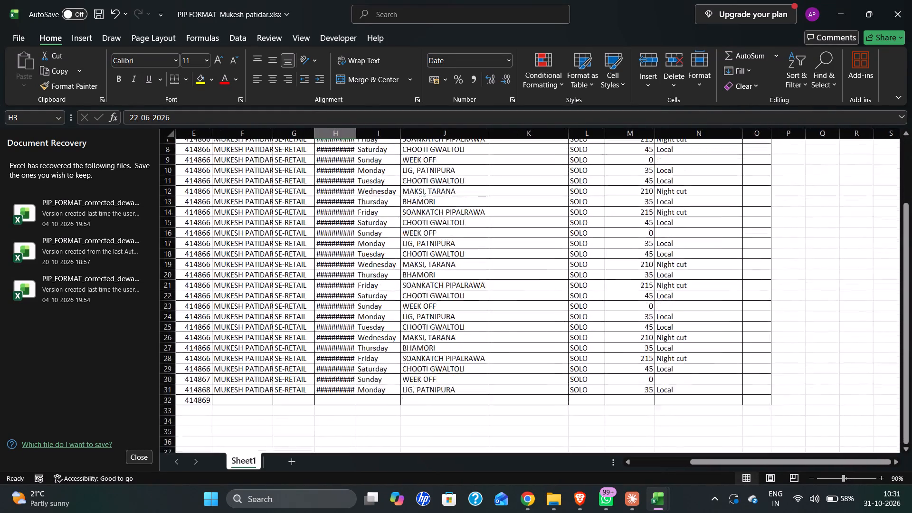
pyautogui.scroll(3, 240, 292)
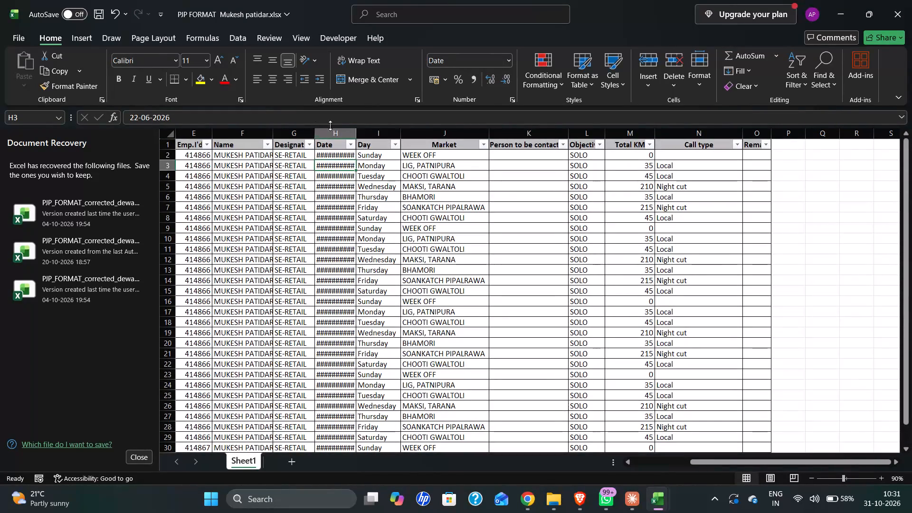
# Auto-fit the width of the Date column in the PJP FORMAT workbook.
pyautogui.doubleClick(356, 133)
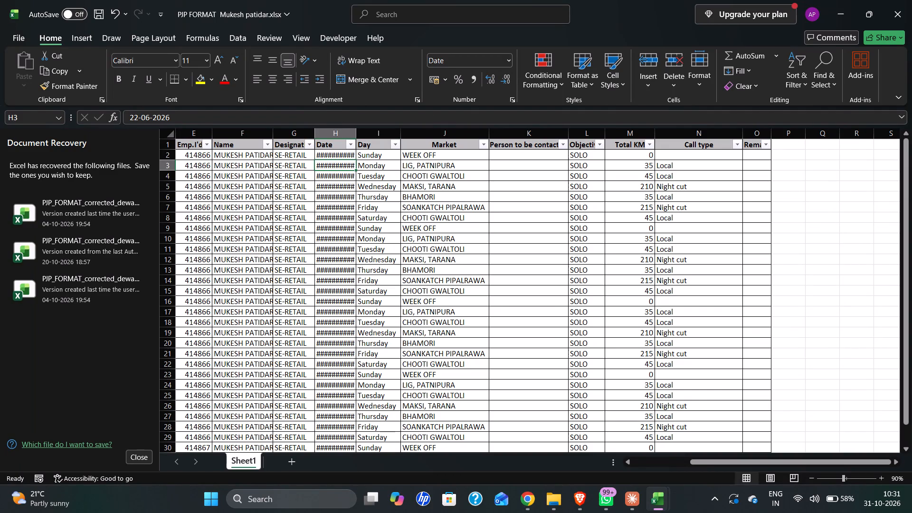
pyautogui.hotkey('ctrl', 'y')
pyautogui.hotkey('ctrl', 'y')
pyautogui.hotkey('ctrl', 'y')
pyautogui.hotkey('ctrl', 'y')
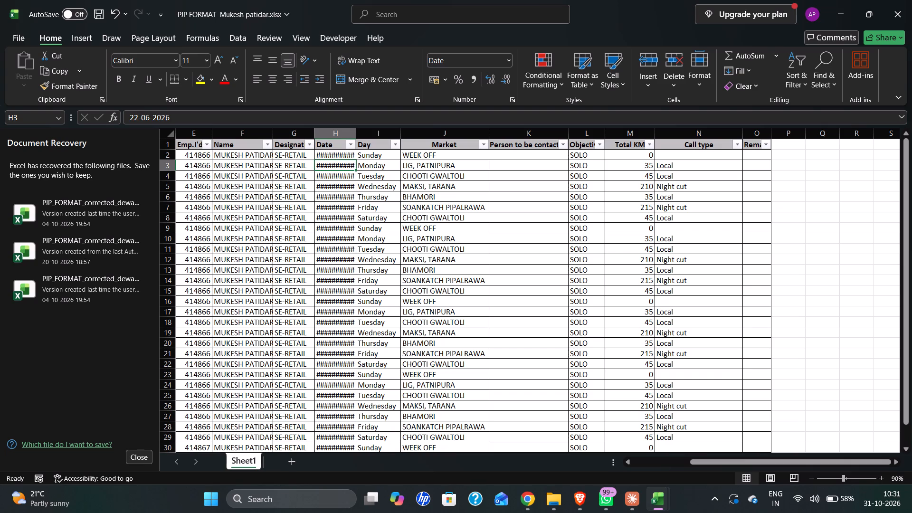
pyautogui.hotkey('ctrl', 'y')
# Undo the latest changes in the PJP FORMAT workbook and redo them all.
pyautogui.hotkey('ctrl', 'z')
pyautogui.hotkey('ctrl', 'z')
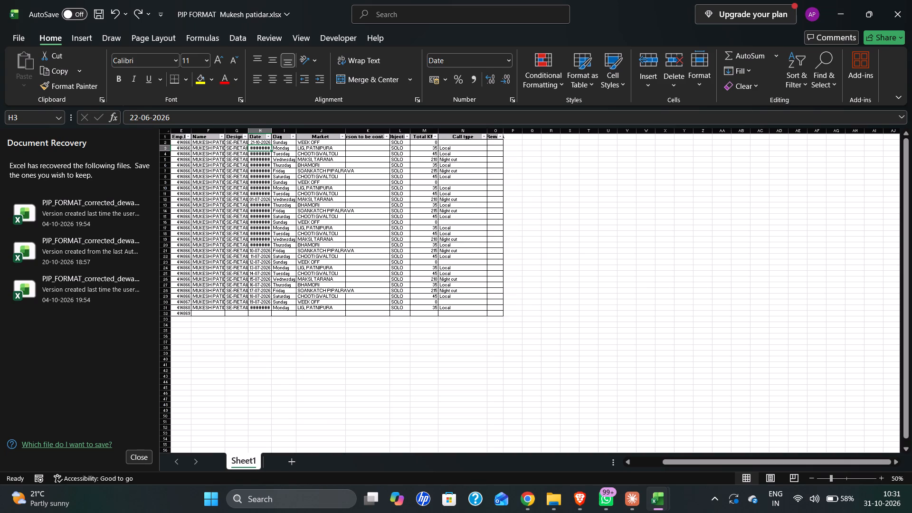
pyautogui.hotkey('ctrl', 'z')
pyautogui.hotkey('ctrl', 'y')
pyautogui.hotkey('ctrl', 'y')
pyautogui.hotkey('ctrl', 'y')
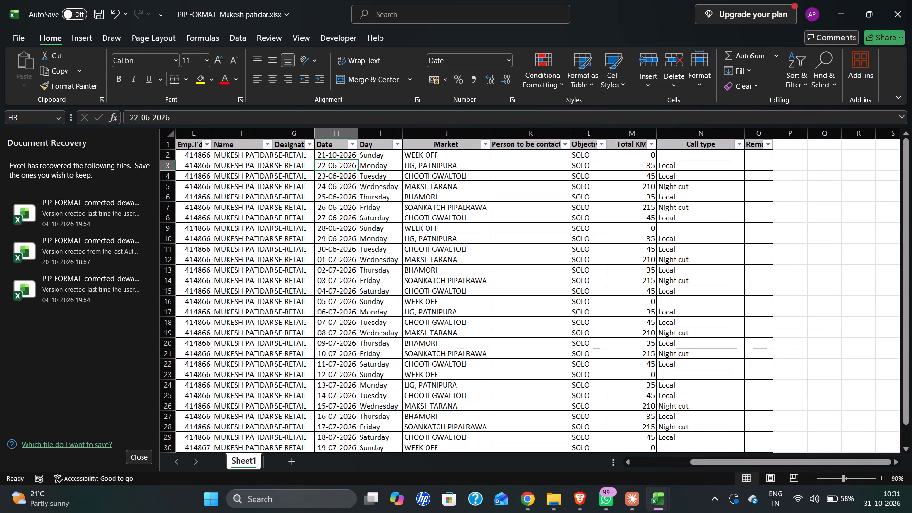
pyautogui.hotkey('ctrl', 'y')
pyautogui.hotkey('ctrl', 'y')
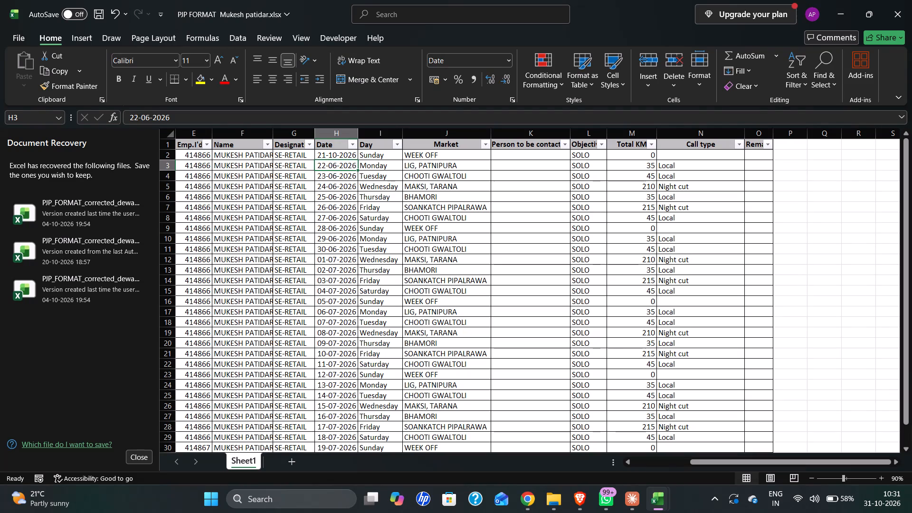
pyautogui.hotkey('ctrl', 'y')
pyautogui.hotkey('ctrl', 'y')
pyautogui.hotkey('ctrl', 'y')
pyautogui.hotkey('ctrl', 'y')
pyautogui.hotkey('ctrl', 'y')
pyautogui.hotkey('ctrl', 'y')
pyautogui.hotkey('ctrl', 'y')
# Close the PJP FORMAT workbook without saving its changes.
pyautogui.click(911, 2)
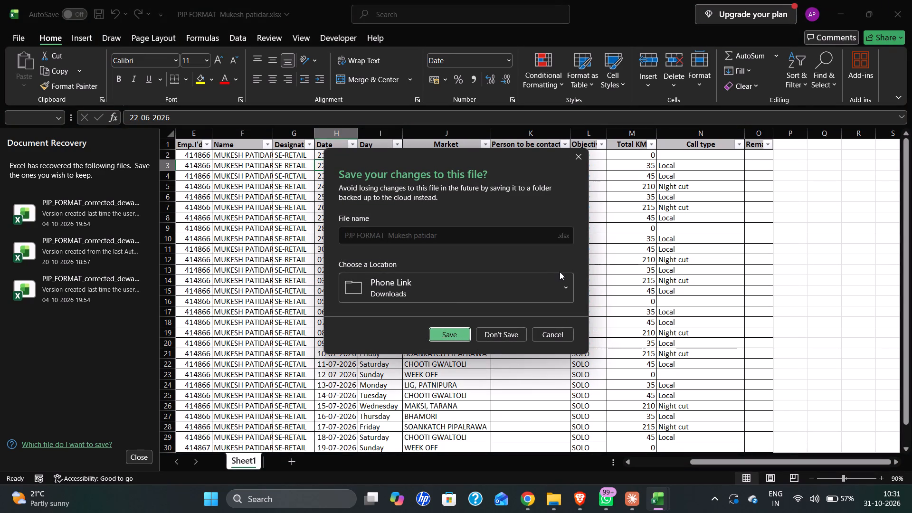
pyautogui.click(563, 288)
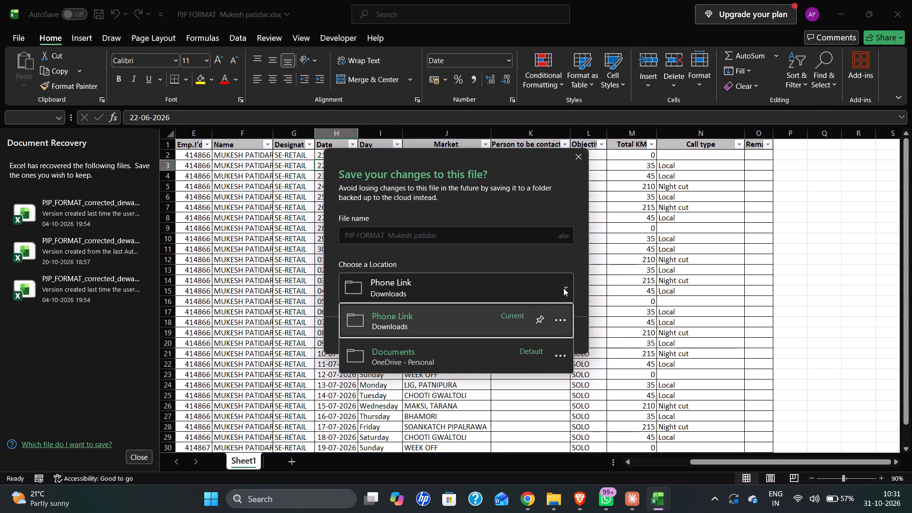
pyautogui.click(563, 288)
pyautogui.click(498, 333)
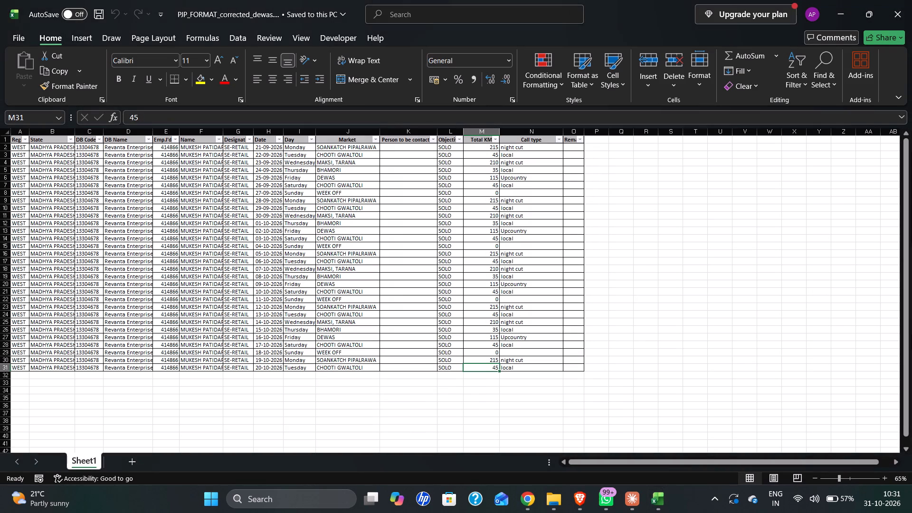
# Close the PJP_FORMAT_corrected_dewas workbook and choose to remove the recovered files.
pyautogui.click(910, 0)
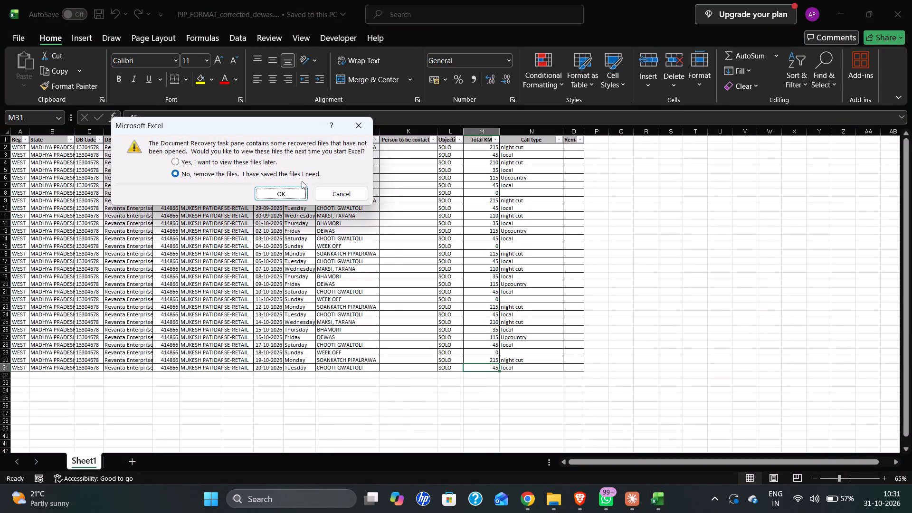
pyautogui.click(264, 193)
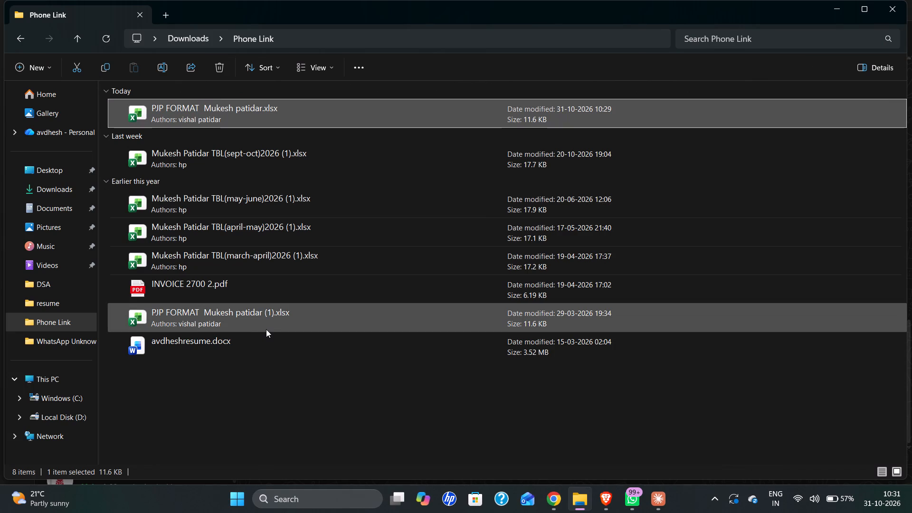
# Reopen today's PJP FORMAT workbook from the Phone Link folder and check its rows and the first Day and Market entries.
pyautogui.doubleClick(227, 121)
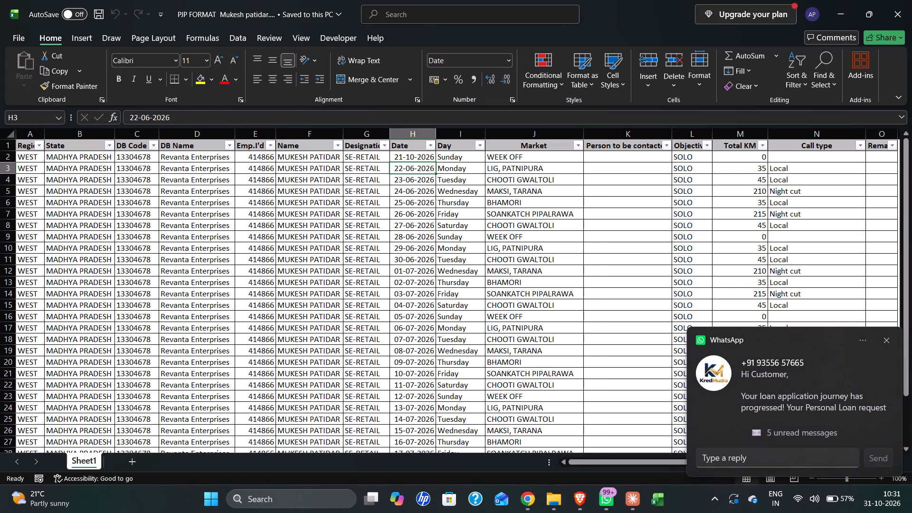
pyautogui.scroll(-1, 379, 228)
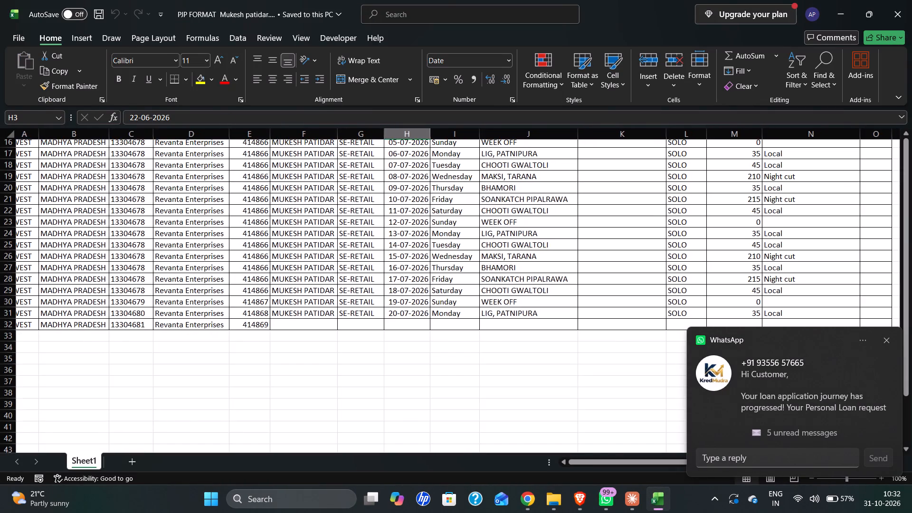
pyautogui.scroll(-1, 379, 228)
pyautogui.scroll(2, 379, 228)
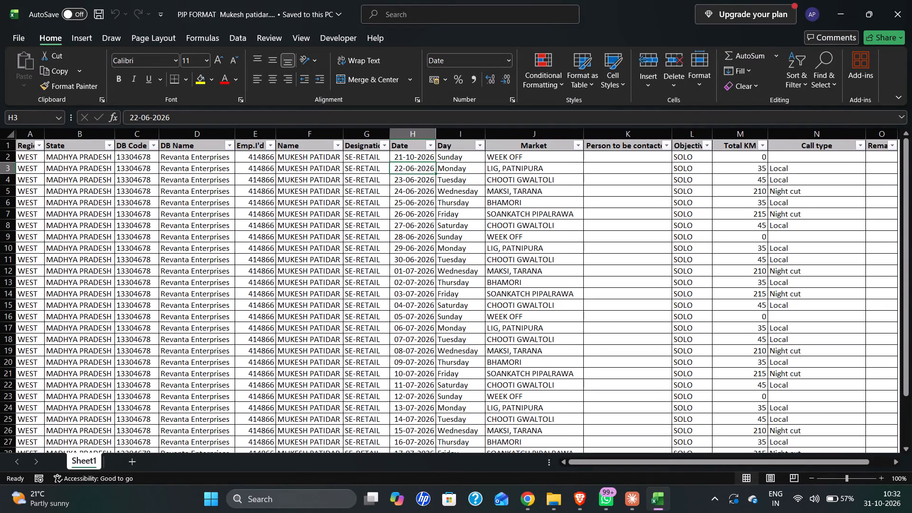
pyautogui.click(459, 159)
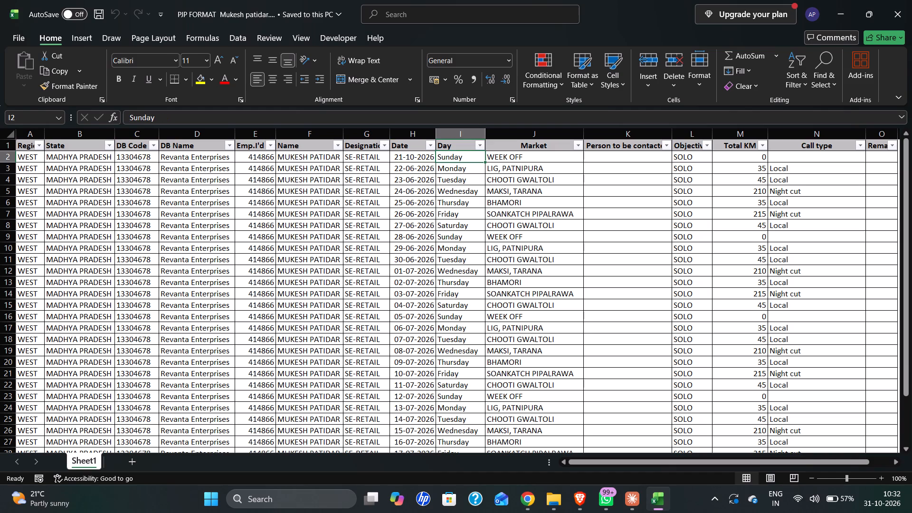
pyautogui.click(505, 158)
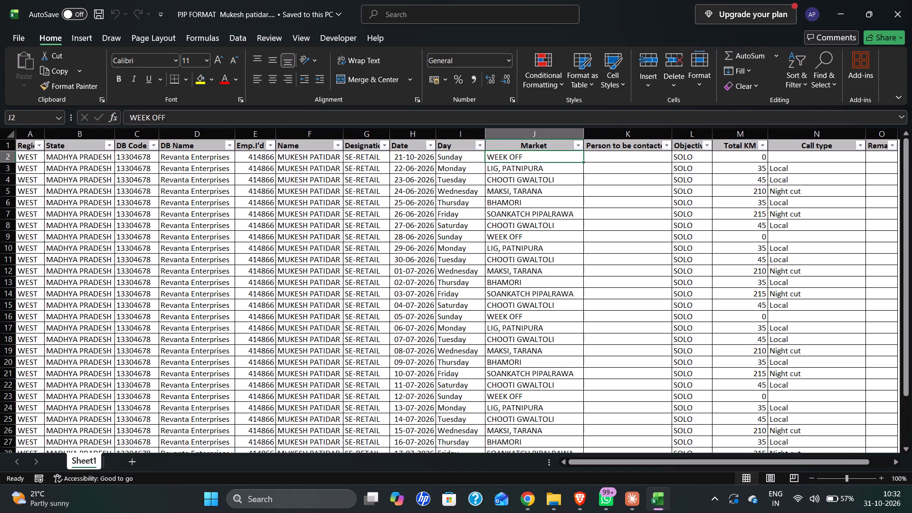
# Open the TBL(sept-oct)2026 (1) workbook from the Phone Link folder and review its Type of Travel and To Location entries.
pyautogui.click(505, 158)
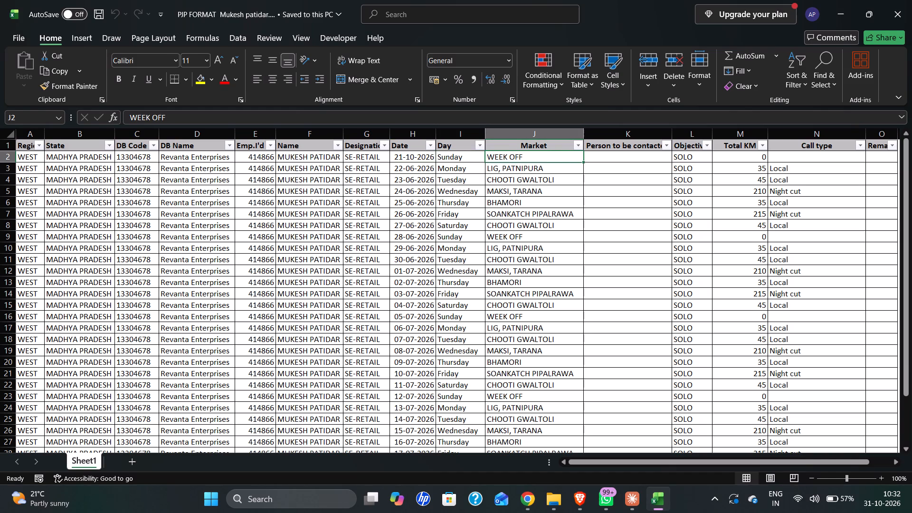
pyautogui.click(505, 158)
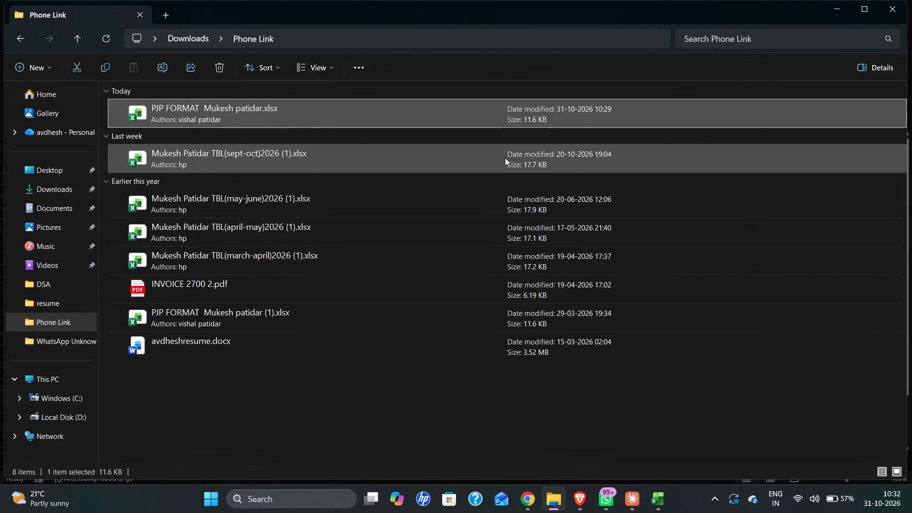
pyautogui.doubleClick(275, 161)
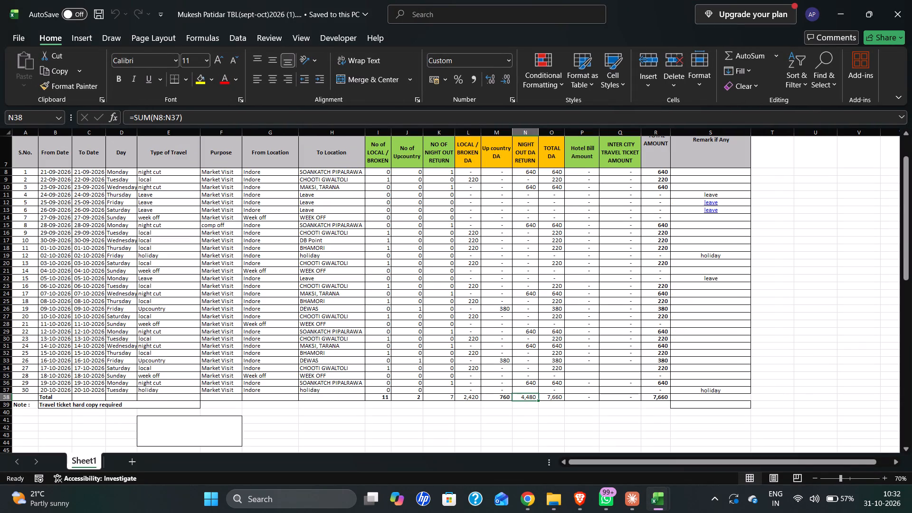
pyautogui.click(305, 174)
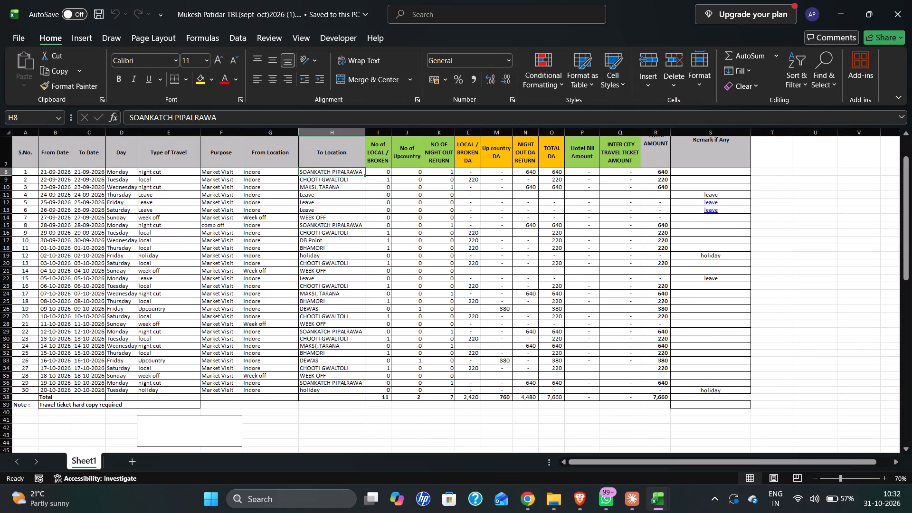
pyautogui.click(166, 171)
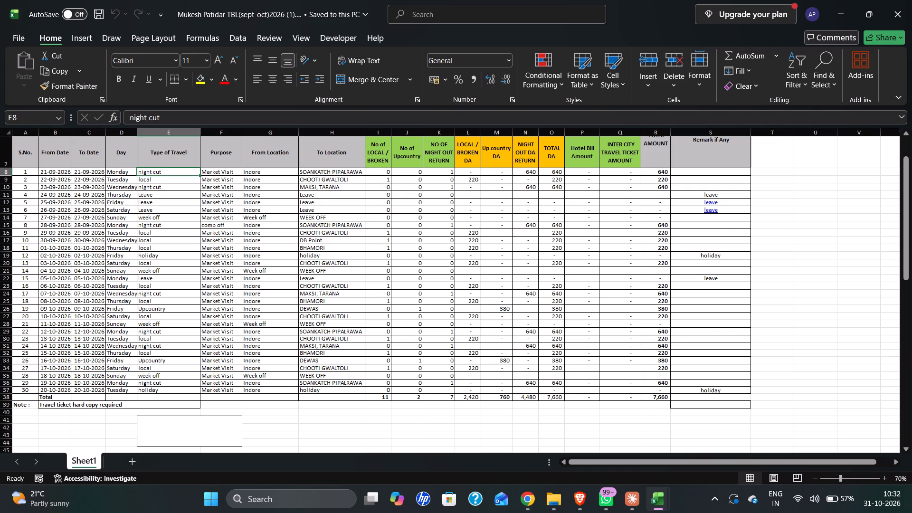
pyautogui.click(318, 181)
pyautogui.click(316, 201)
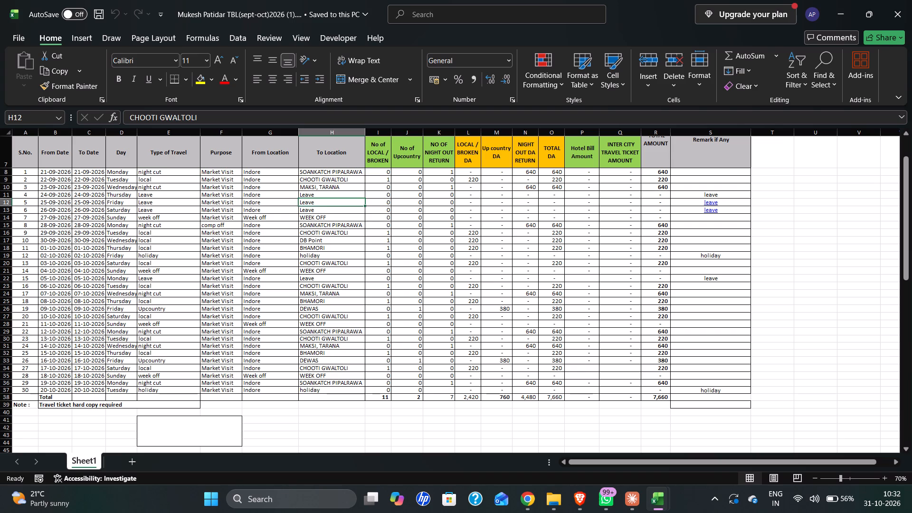
pyautogui.scroll(-1, 316, 201)
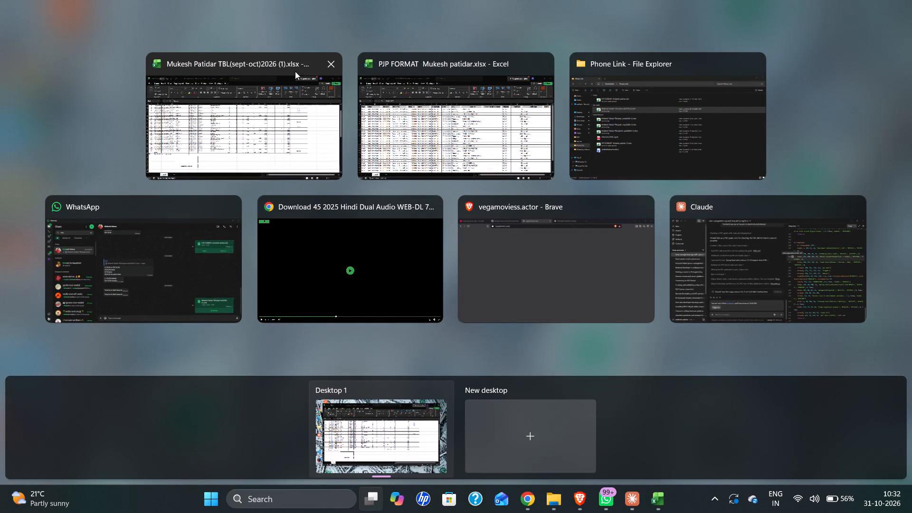
# Close the TBL(sept-oct)2026 (1) and PJP FORMAT workbooks and return to the Phone Link folder.
pyautogui.click(323, 62)
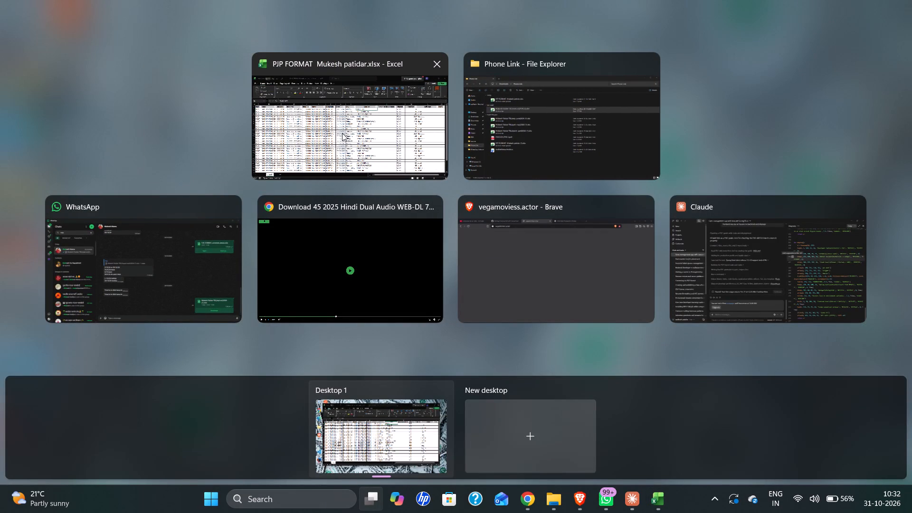
pyautogui.click(431, 57)
pyautogui.click(444, 131)
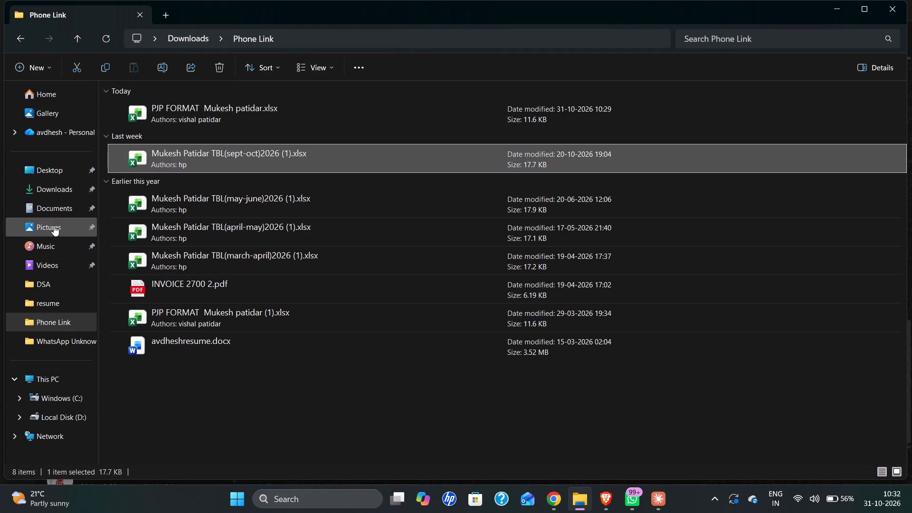
# Look through the Downloads folder, then search the Phone Link folder for "dewas".
pyautogui.click(48, 195)
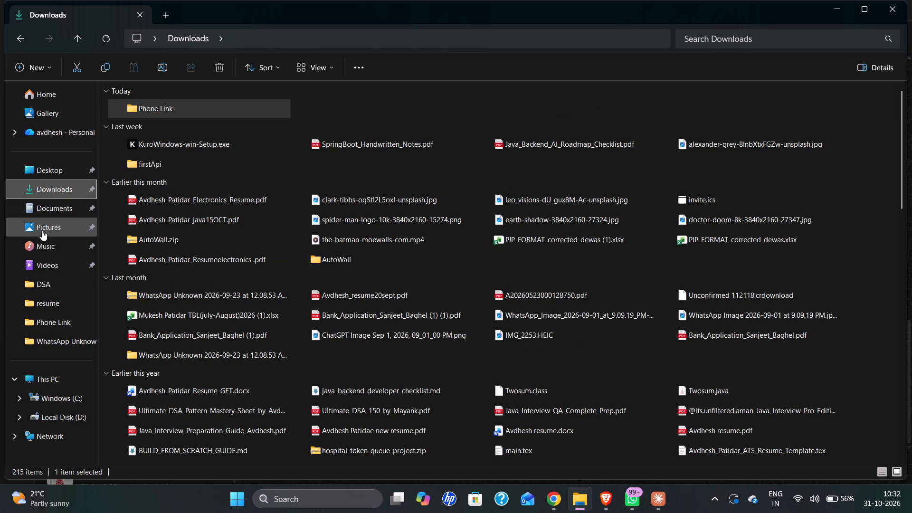
pyautogui.click(51, 321)
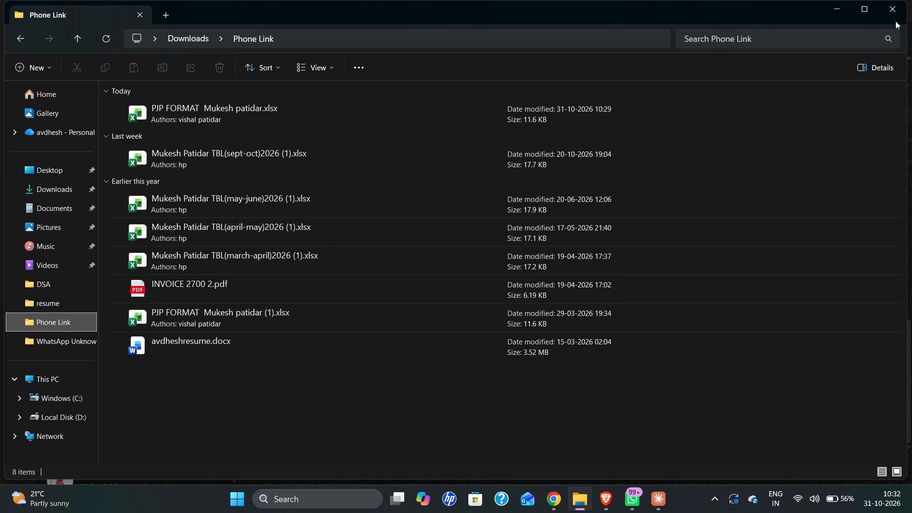
pyautogui.click(704, 41)
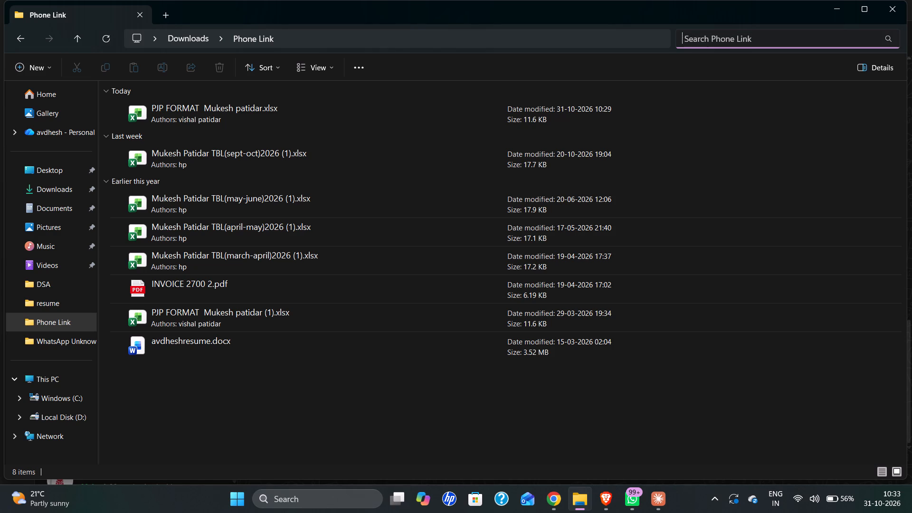
pyautogui.write('dewas')
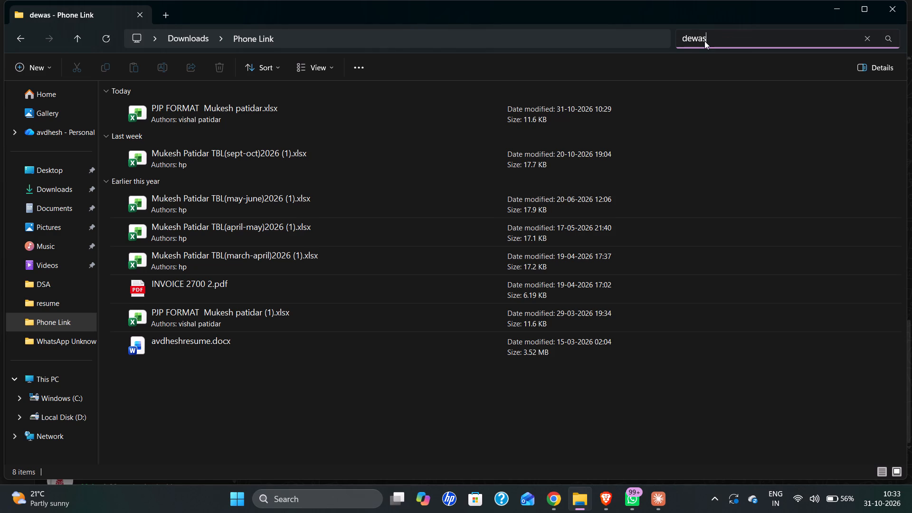
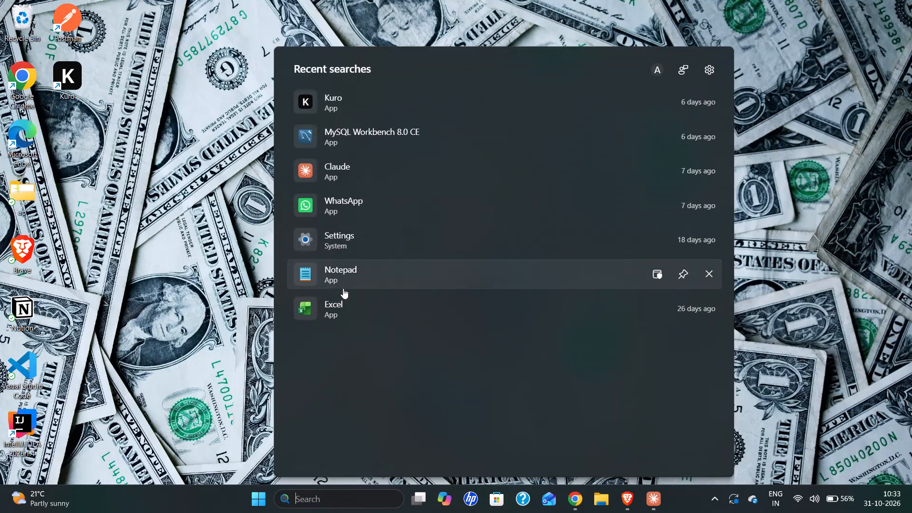
# Open the recent workbook PJP_FORMAT_corrected_dewas.xlsx in Excel.
pyautogui.click(340, 309)
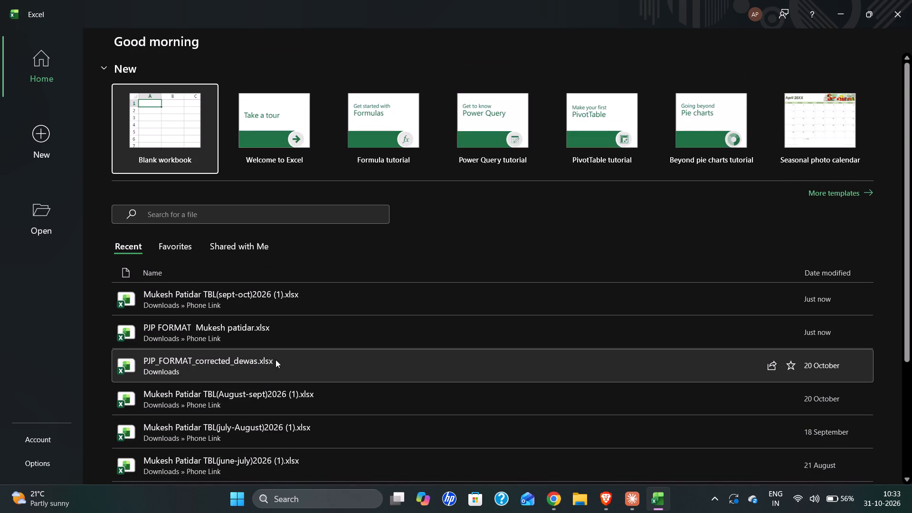
pyautogui.doubleClick(275, 360)
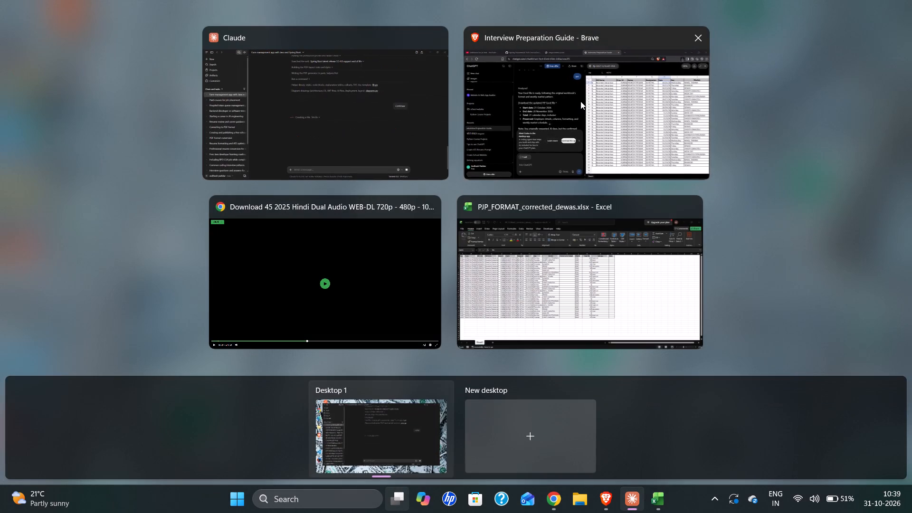
pyautogui.click(580, 101)
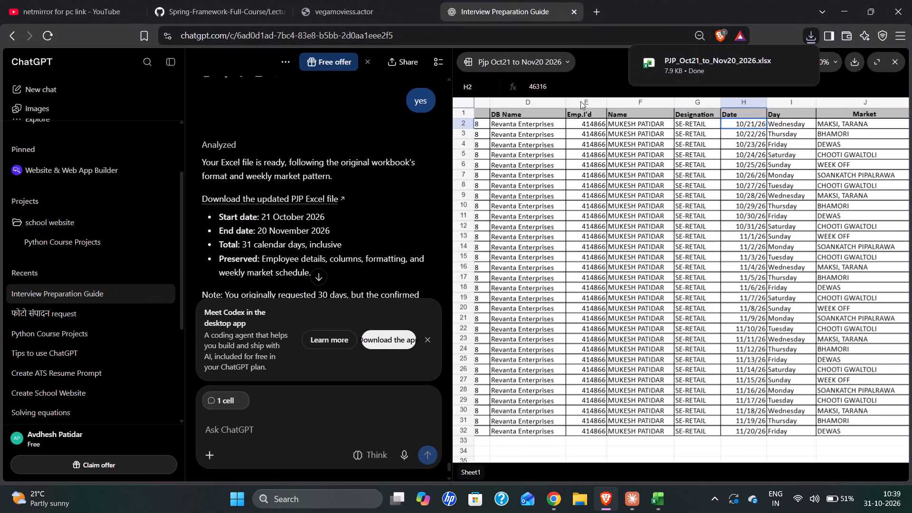
pyautogui.scroll(2, 580, 101)
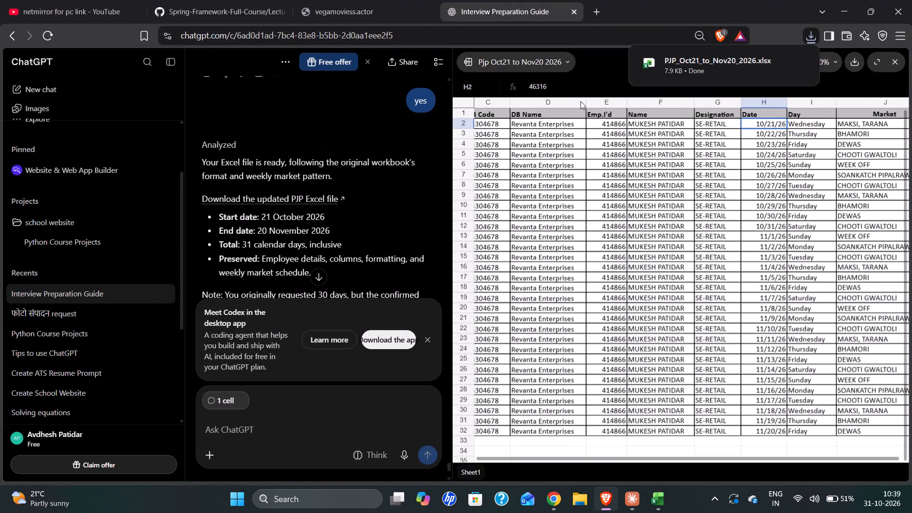
# Review the generated schedule's columns from Region through Call type in the workbook preview.
pyautogui.hscroll(3, 580, 101)
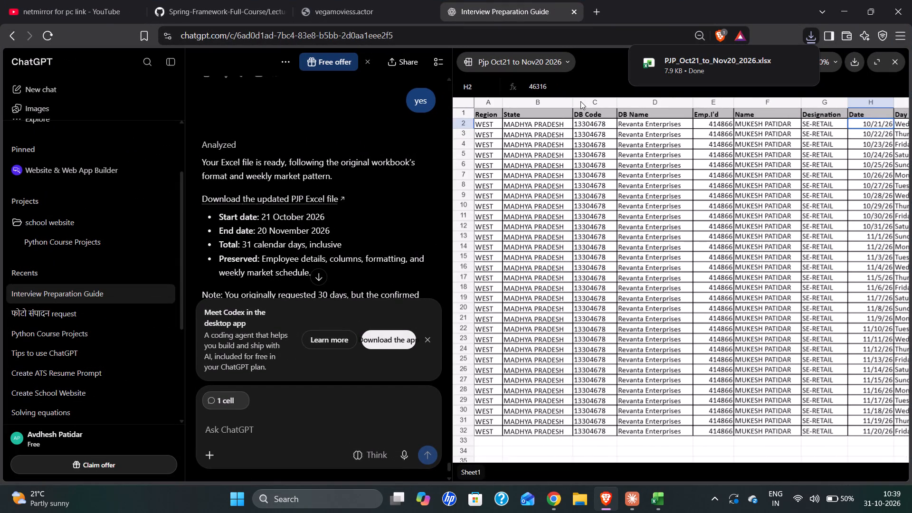
pyautogui.hscroll(-5, 580, 101)
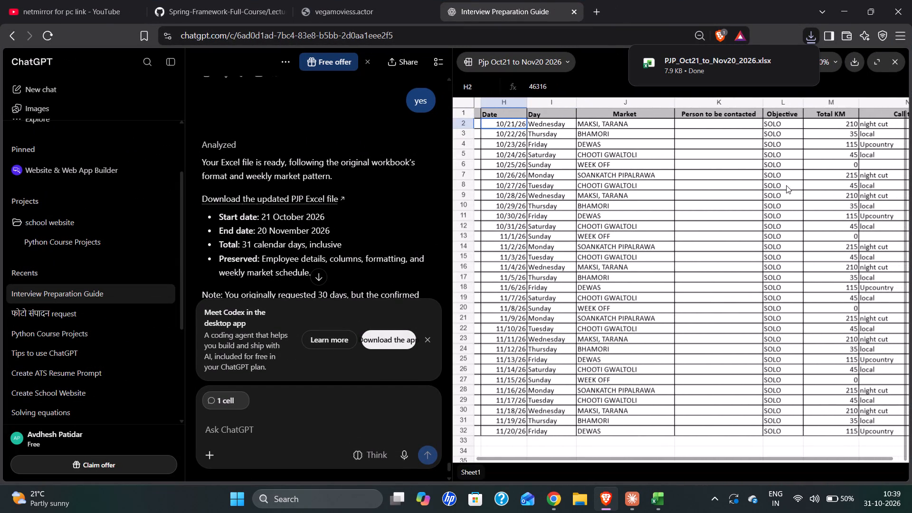
pyautogui.click(860, 72)
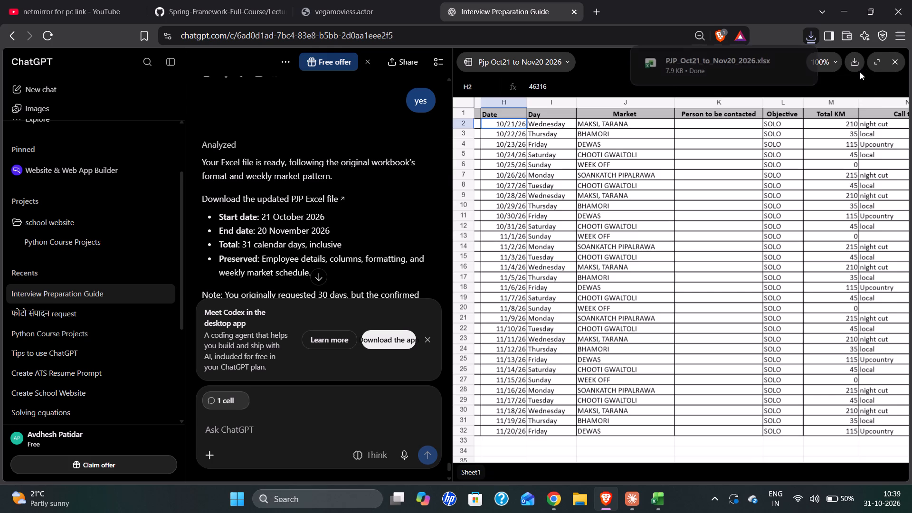
# Show the downloaded PJP_Oct21_to_Nov20_2026.xlsx file in its Downloads folder.
pyautogui.click(815, 32)
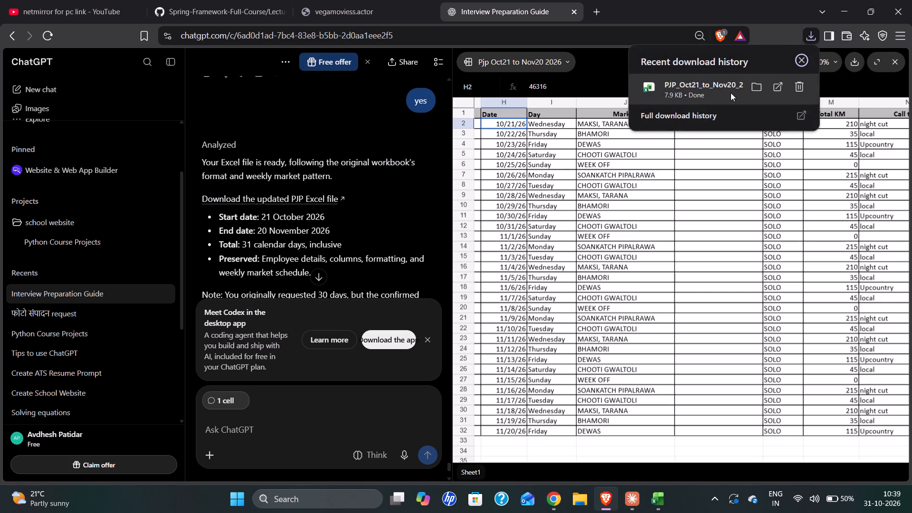
pyautogui.click(756, 86)
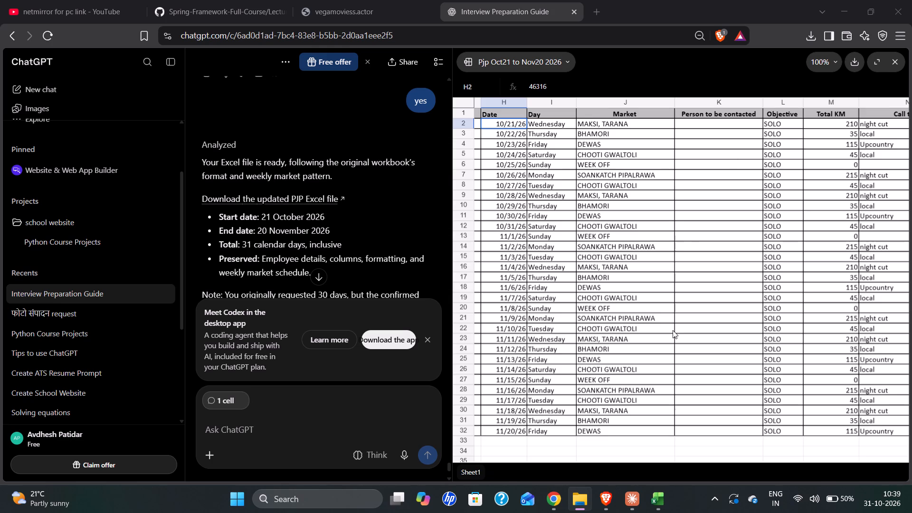
# Switch to Excel and close the old PJP_FORMAT_corrected_dewas.xlsx workbook.
pyautogui.click(668, 503)
pyautogui.click(668, 503)
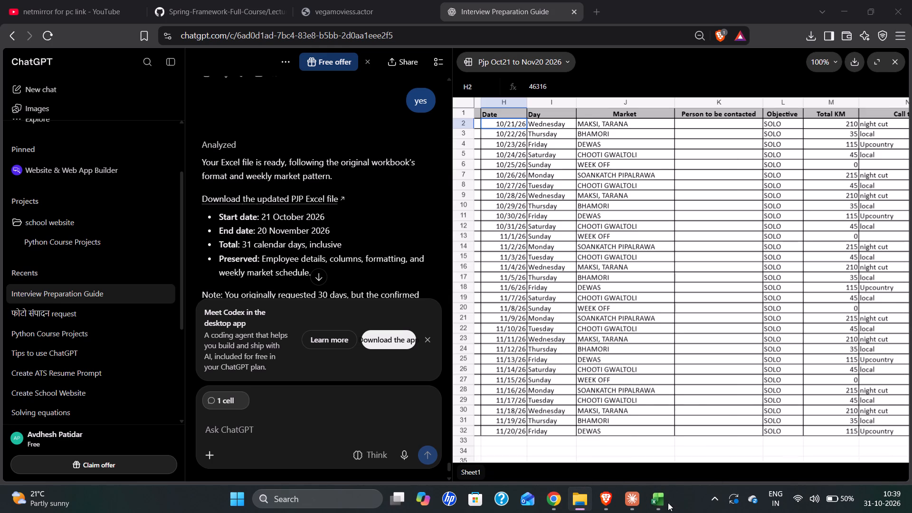
pyautogui.click(663, 499)
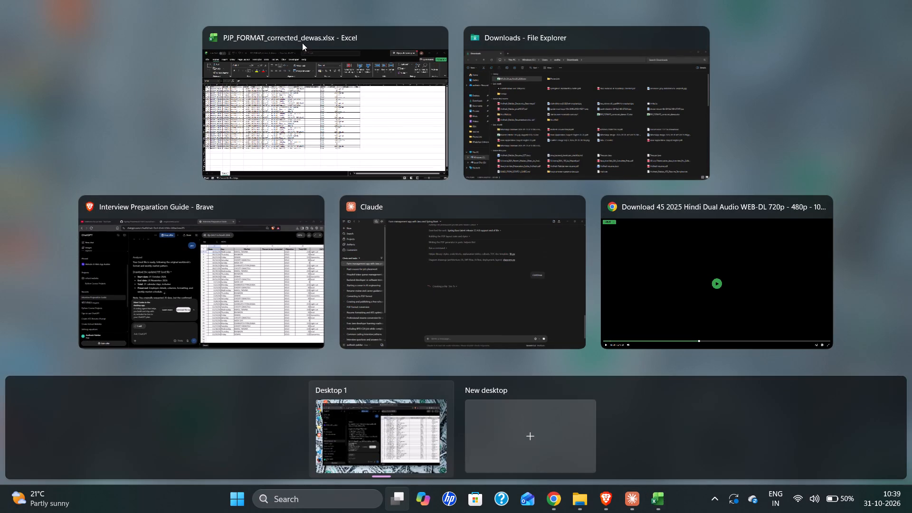
pyautogui.click(360, 121)
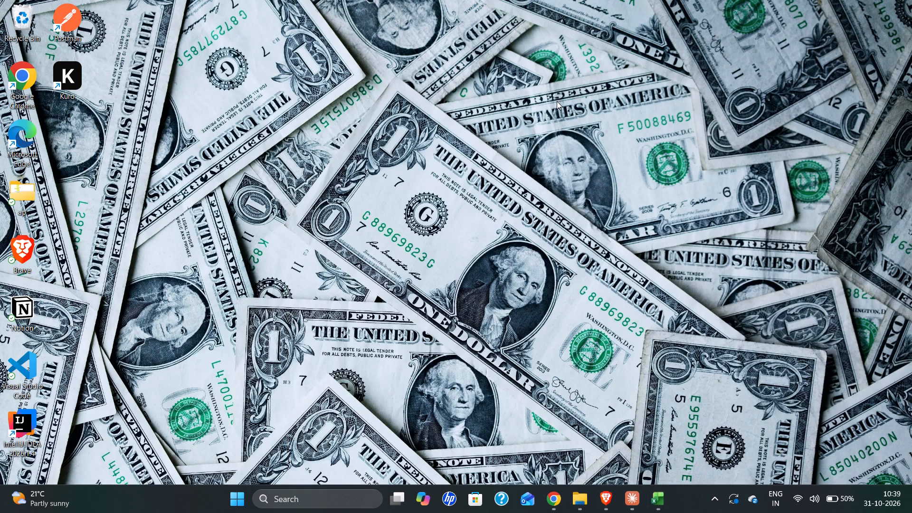
pyautogui.click(663, 507)
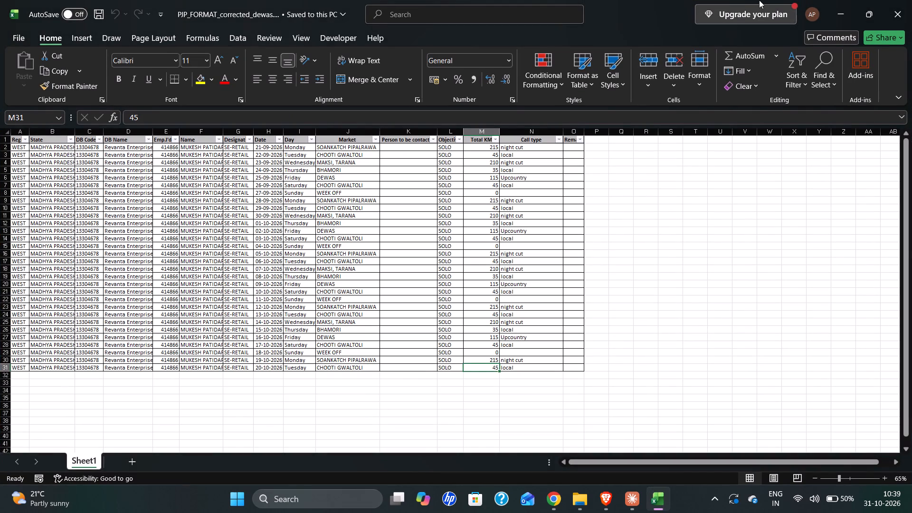
pyautogui.click(891, 11)
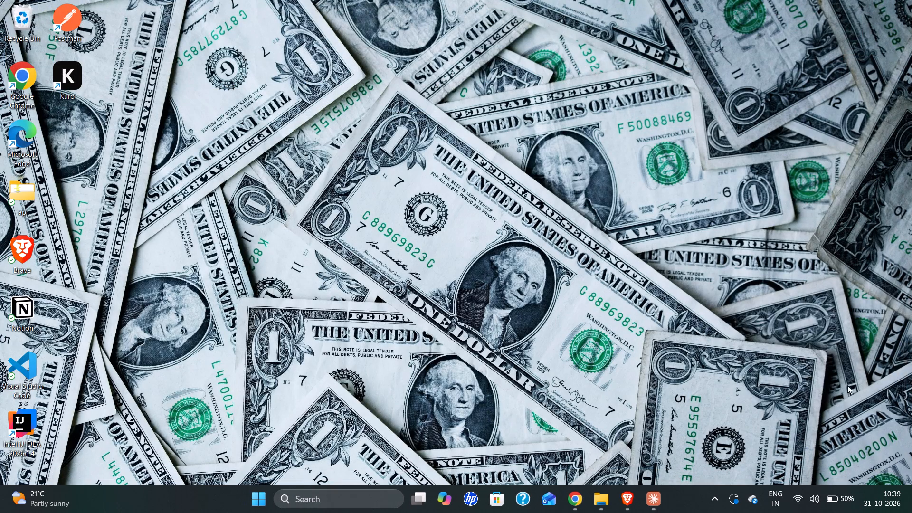
# Launch Excel again and open PJP_Oct21_to_Nov20_2026.xlsx from the Downloads folder.
pyautogui.click(389, 500)
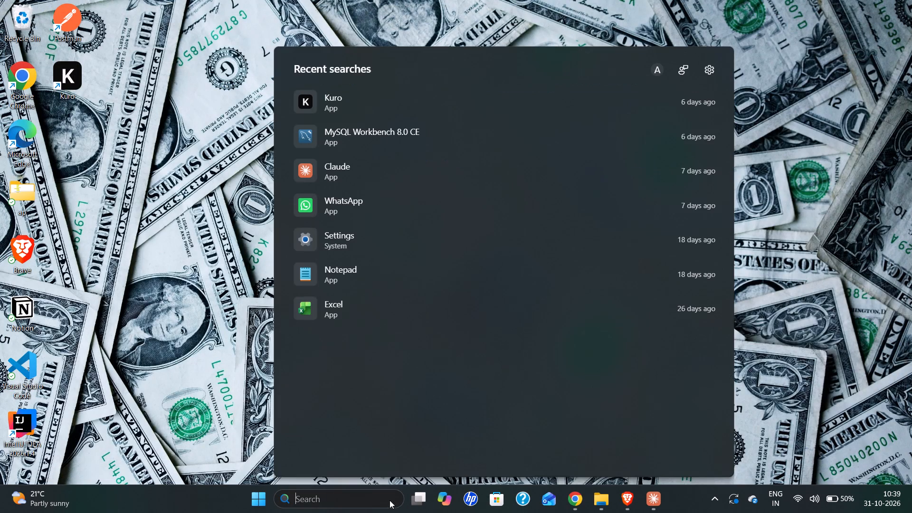
pyautogui.doubleClick(322, 310)
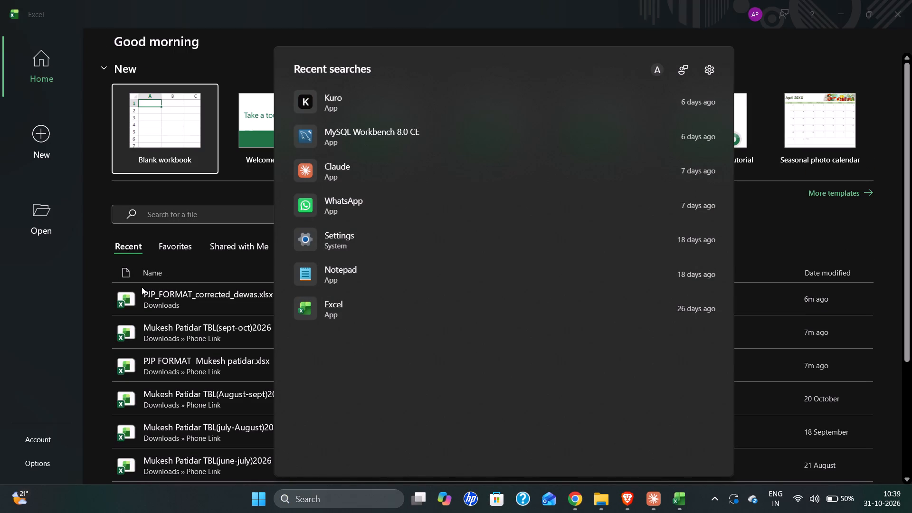
pyautogui.click(34, 222)
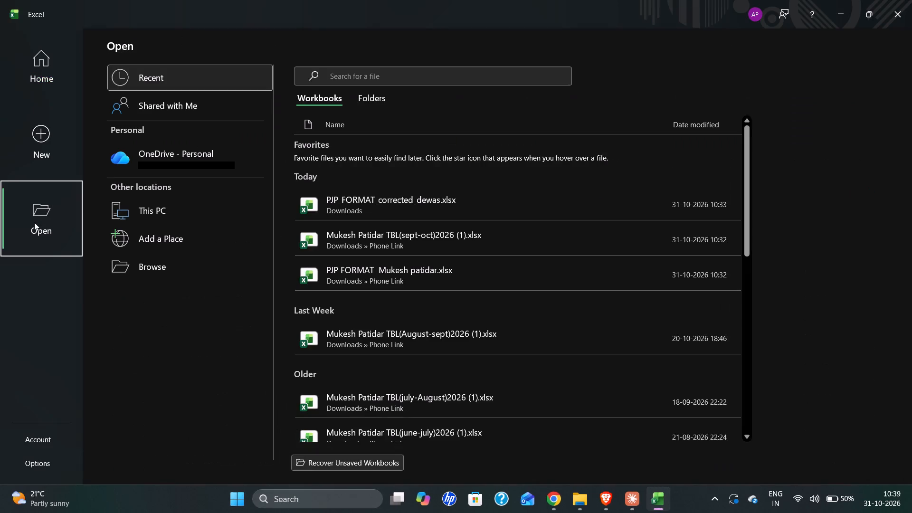
pyautogui.doubleClick(123, 202)
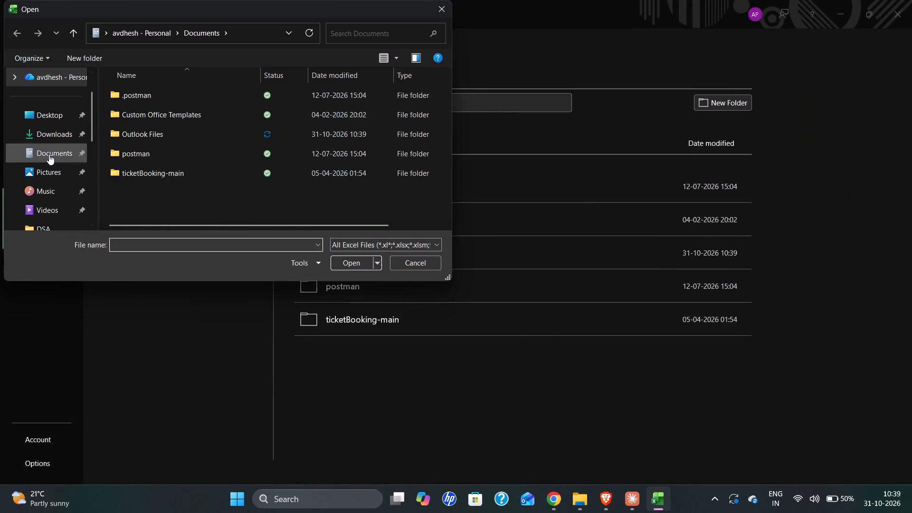
pyautogui.click(62, 137)
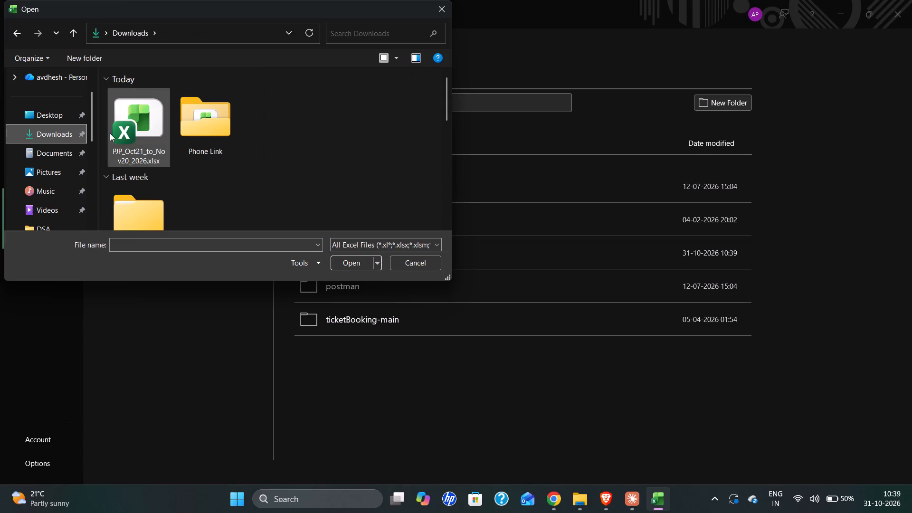